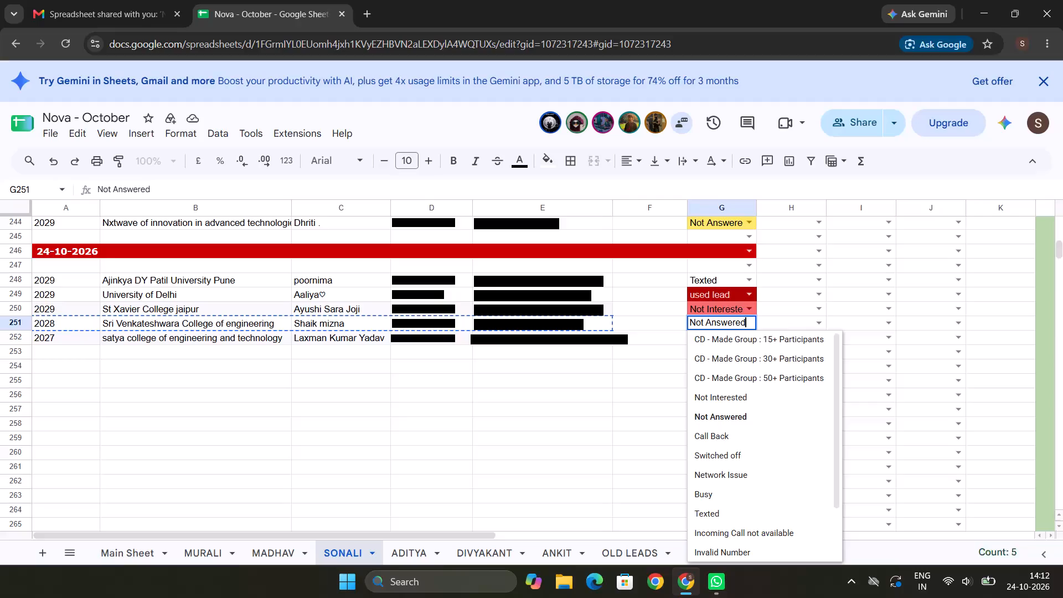
# Set the column G call status of the Sri Venkateshwara College of engineering lead in row 251 to Texted.
pyautogui.click(708, 508)
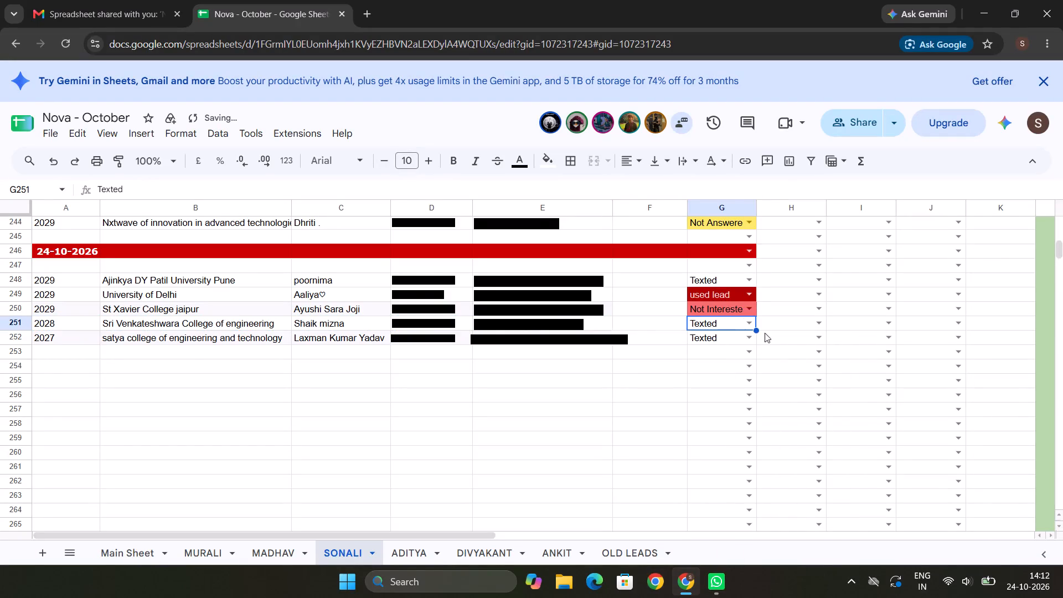
# Enter "no" in cell H252 of the satya college of engineering and technology lead to find a matching follow-up status.
pyautogui.click(772, 342)
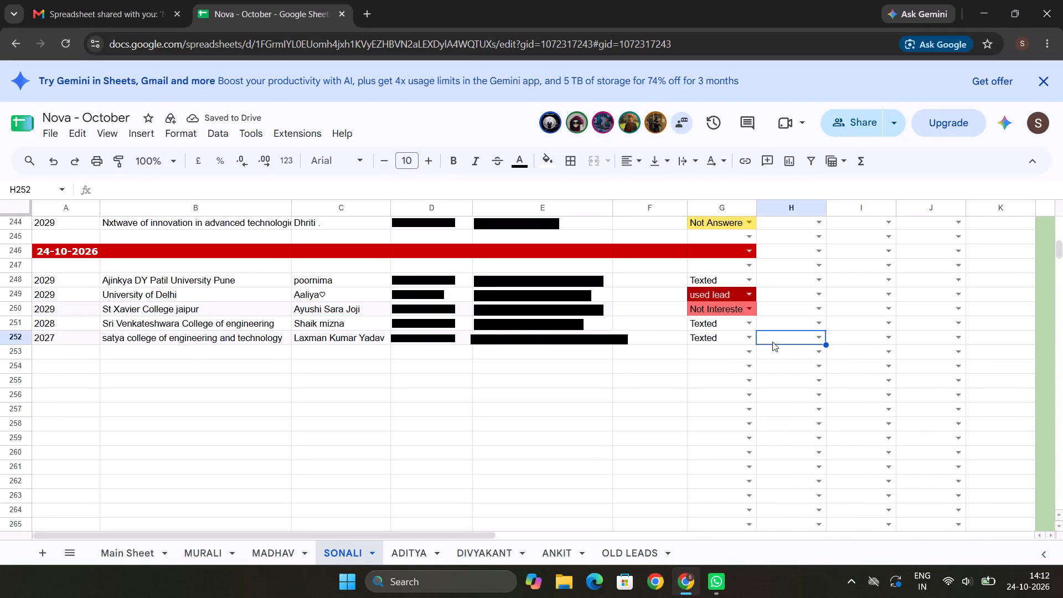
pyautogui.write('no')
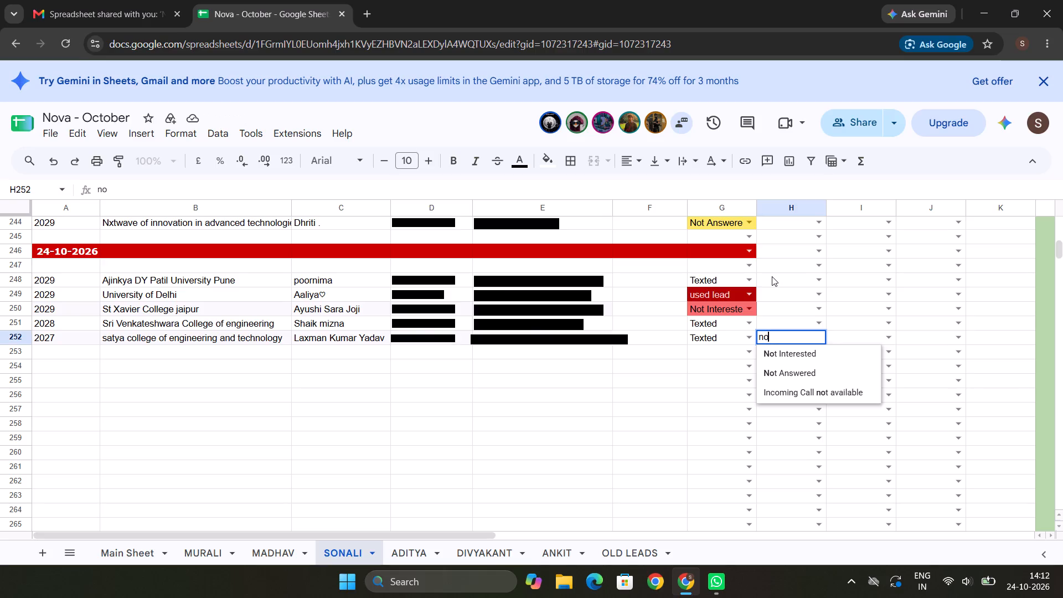
# Complete the column H follow-up note of the satya college of engineering and technology lead in row 252 as "not circulated".
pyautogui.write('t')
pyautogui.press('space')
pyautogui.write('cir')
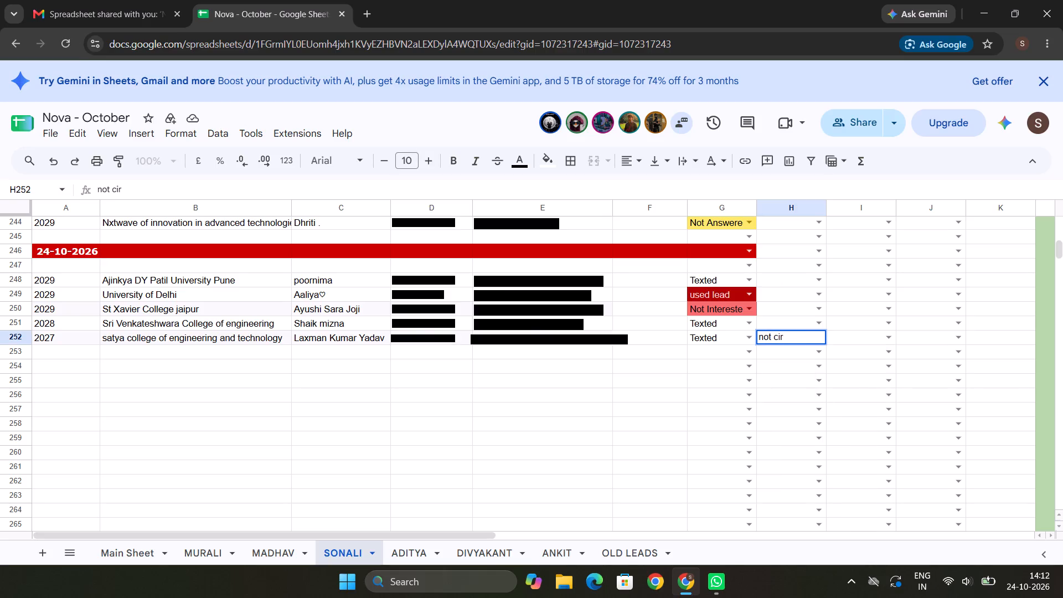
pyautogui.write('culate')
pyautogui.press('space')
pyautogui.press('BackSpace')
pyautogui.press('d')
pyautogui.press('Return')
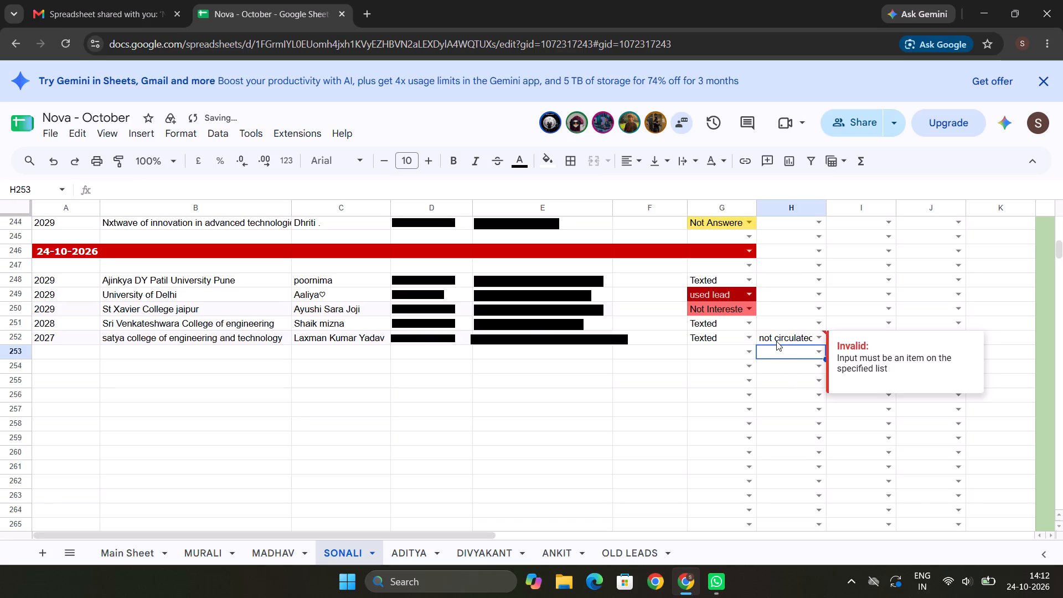
# Copy the "not circulated" note from H252 into H251 for the Sri Venkateshwara College of engineering lead.
pyautogui.doubleClick(776, 341)
pyautogui.hotkey('ctrl', 'c')
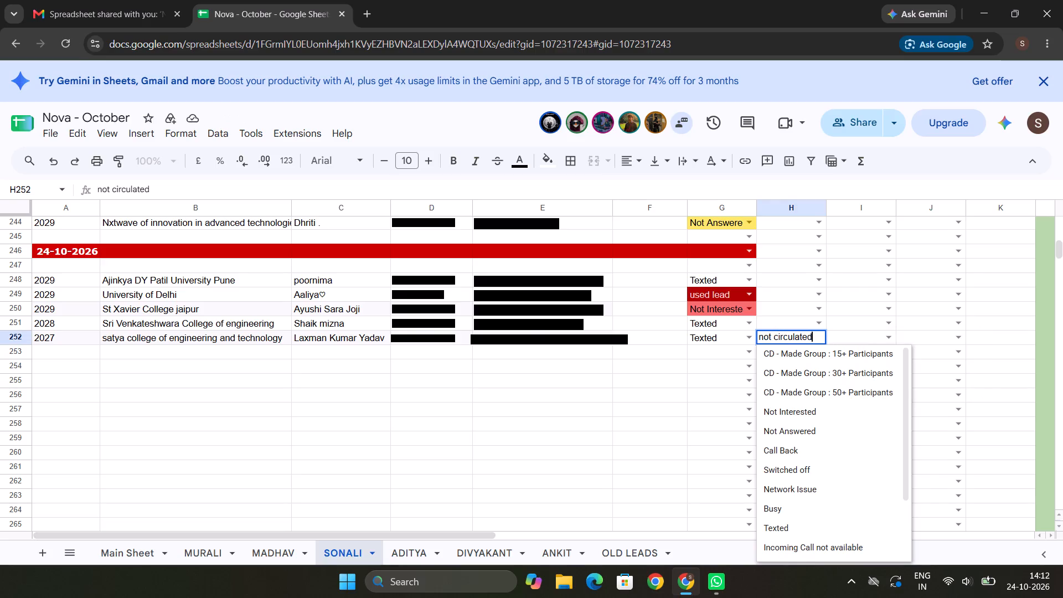
pyautogui.click(762, 338)
pyautogui.moveTo(762, 338); pyautogui.dragTo(791, 336)
pyautogui.hotkey('ctrl', 'c')
pyautogui.click(777, 322)
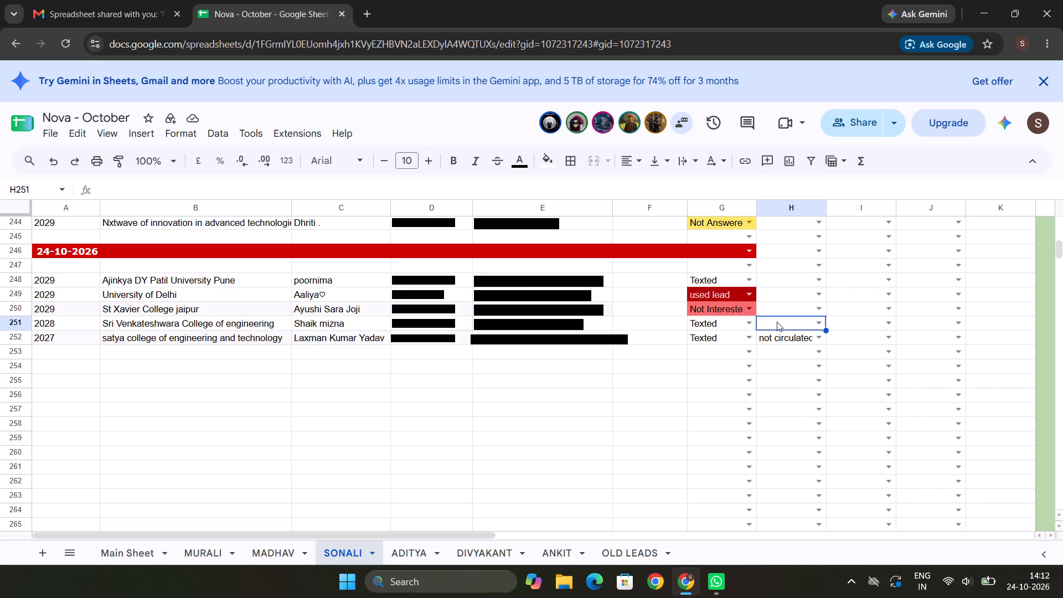
pyautogui.hotkey('ctrl', 'v')
pyautogui.press('Return')
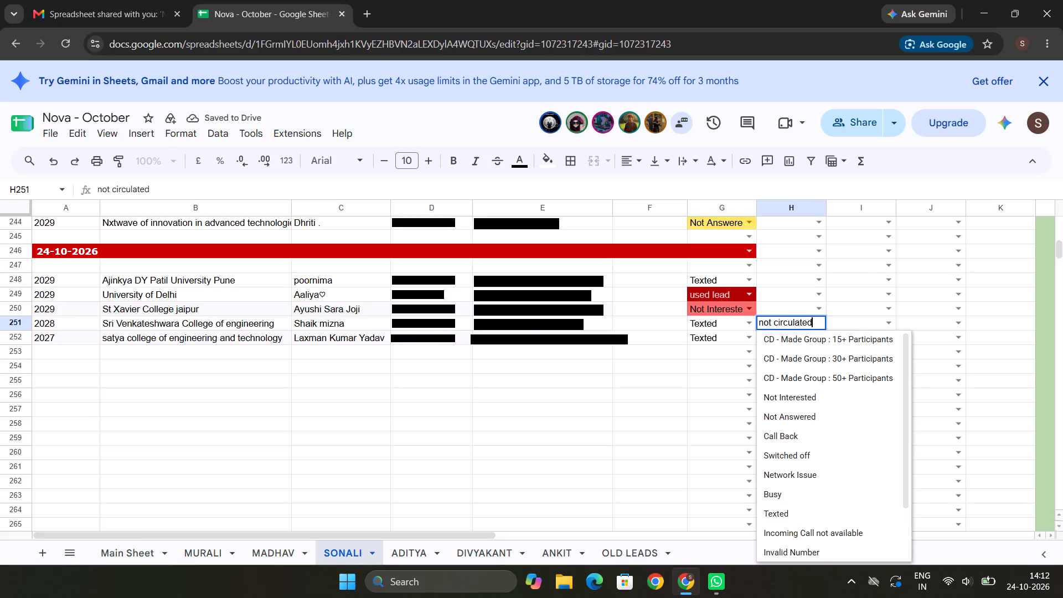
pyautogui.click(634, 396)
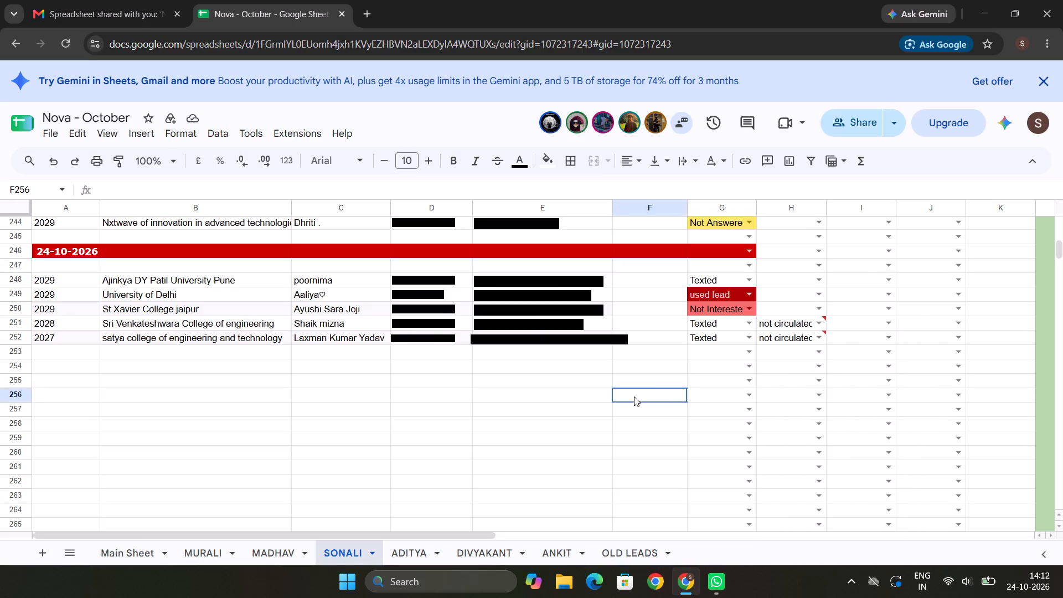
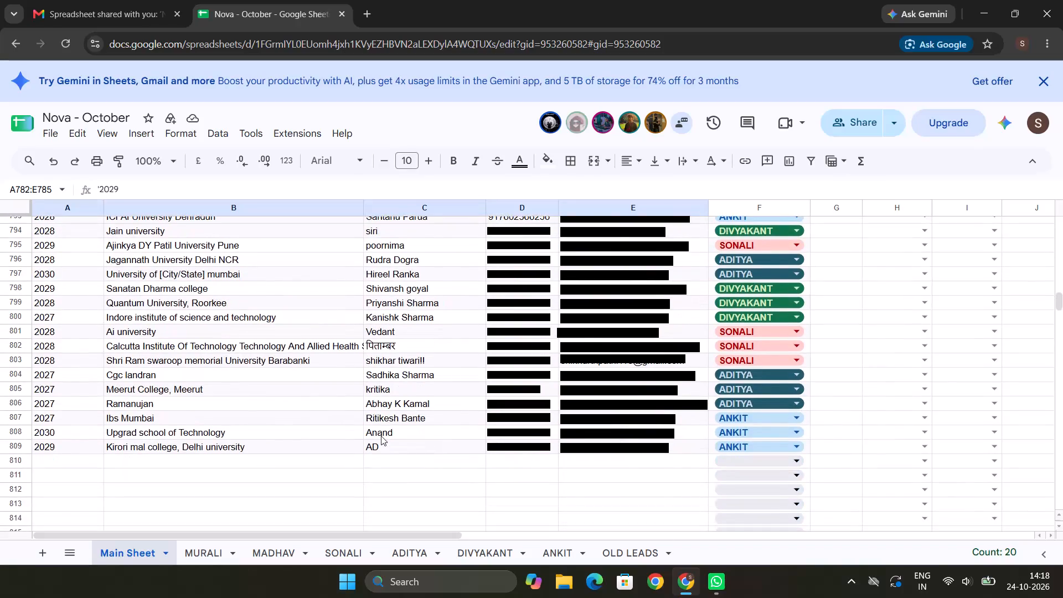
# Copy the three SONALI-assigned leads in A801:E803 of the Main Sheet and paste them into the SONALI sheet starting at cell A253.
pyautogui.scroll(1, 381, 436)
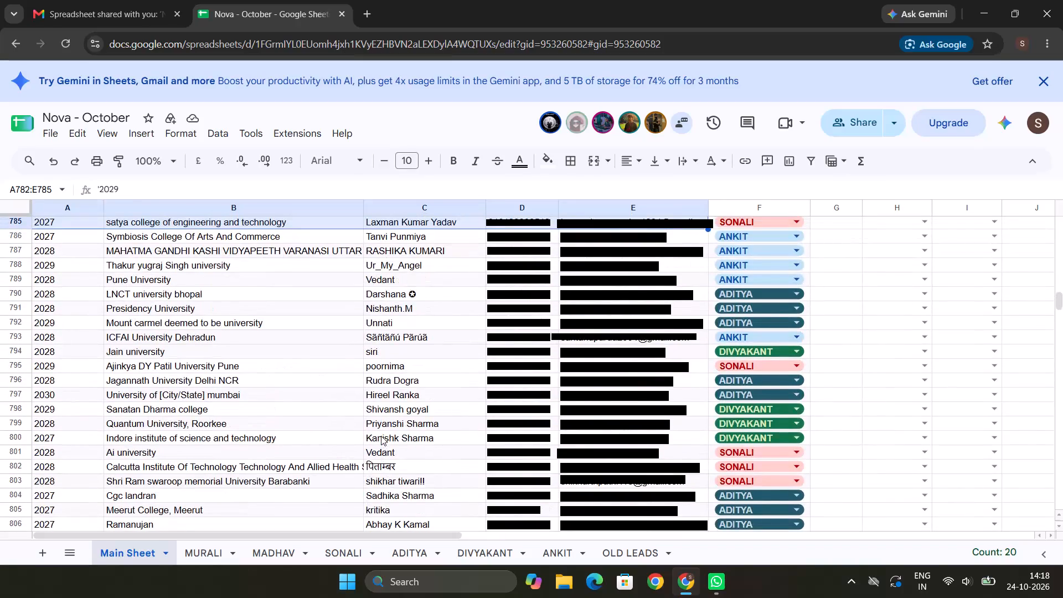
pyautogui.scroll(-1, 381, 436)
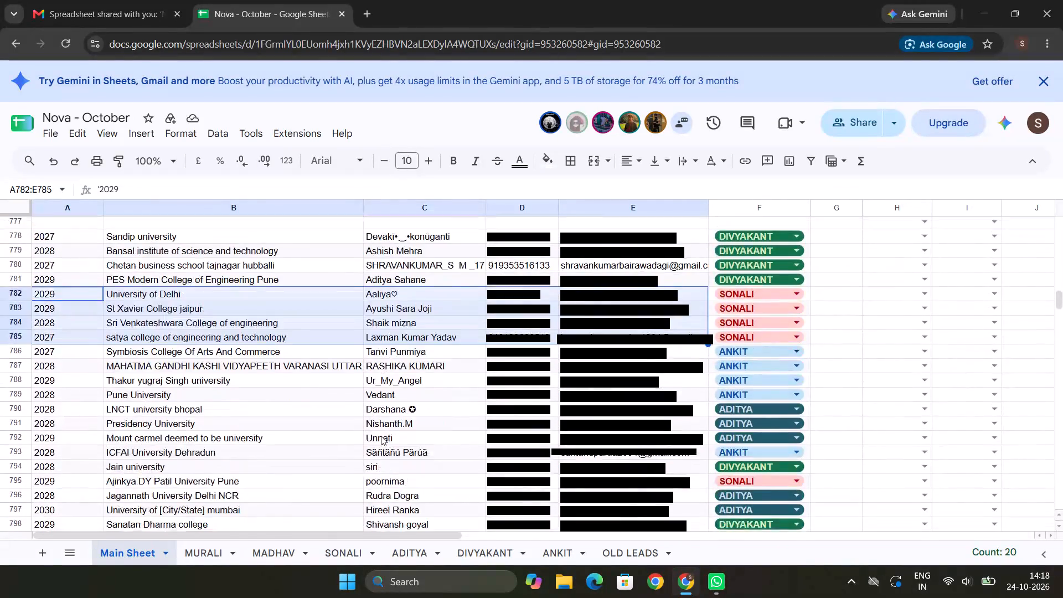
pyautogui.scroll(-1, 381, 436)
pyautogui.scroll(-1, 531, 467)
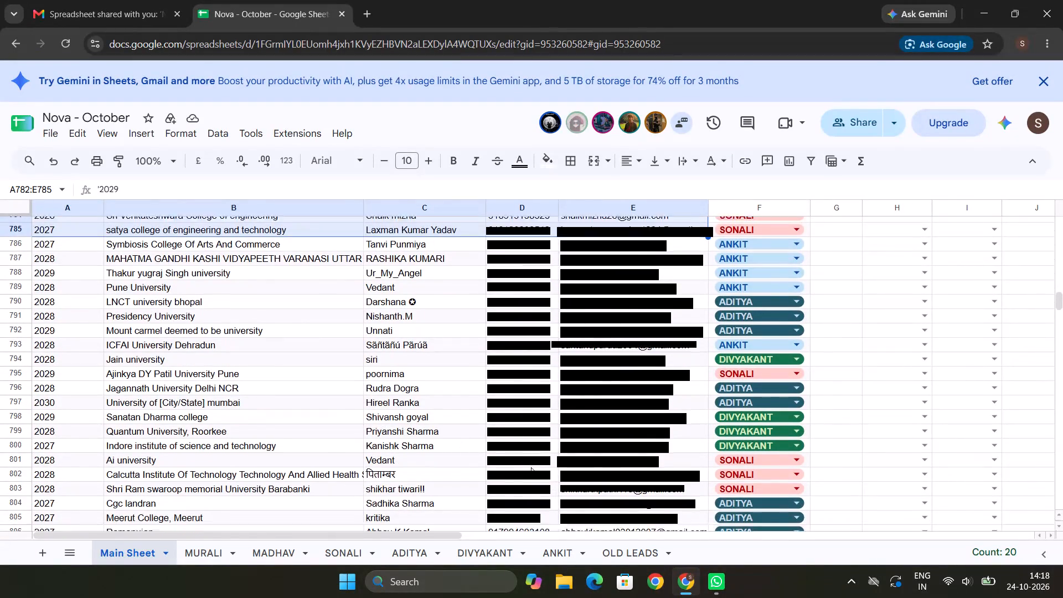
pyautogui.scroll(-1, 531, 467)
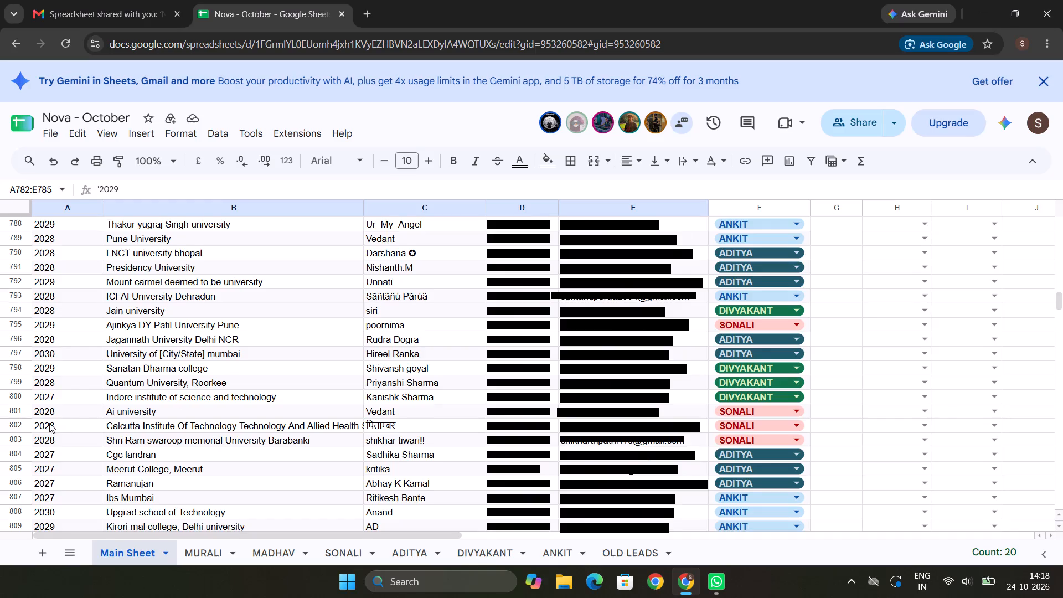
pyautogui.moveTo(44, 409); pyautogui.dragTo(655, 421)
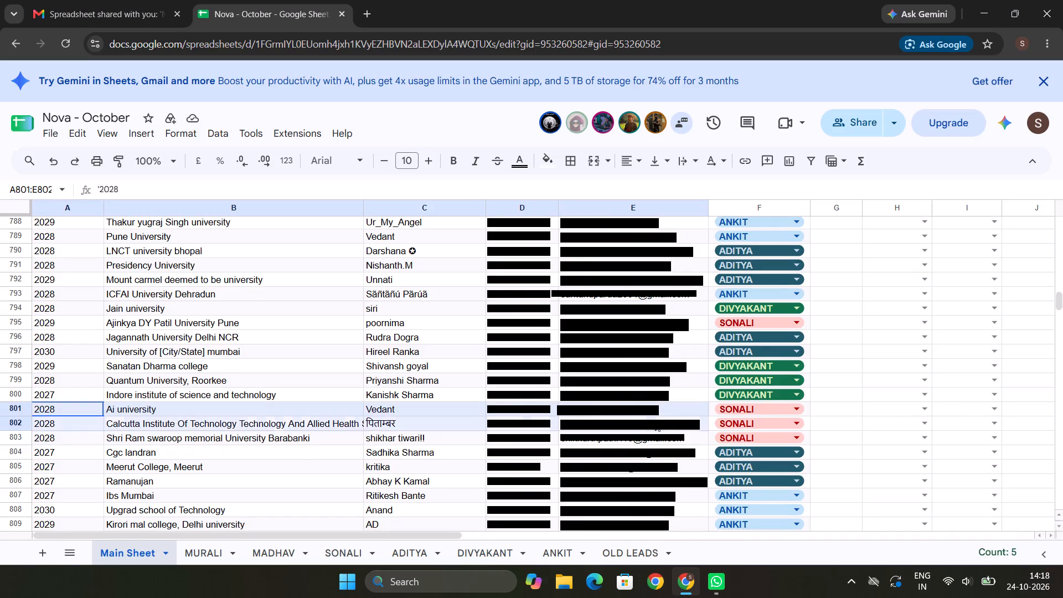
pyautogui.moveTo(655, 421); pyautogui.dragTo(677, 436)
pyautogui.hotkey('ctrl', 'c')
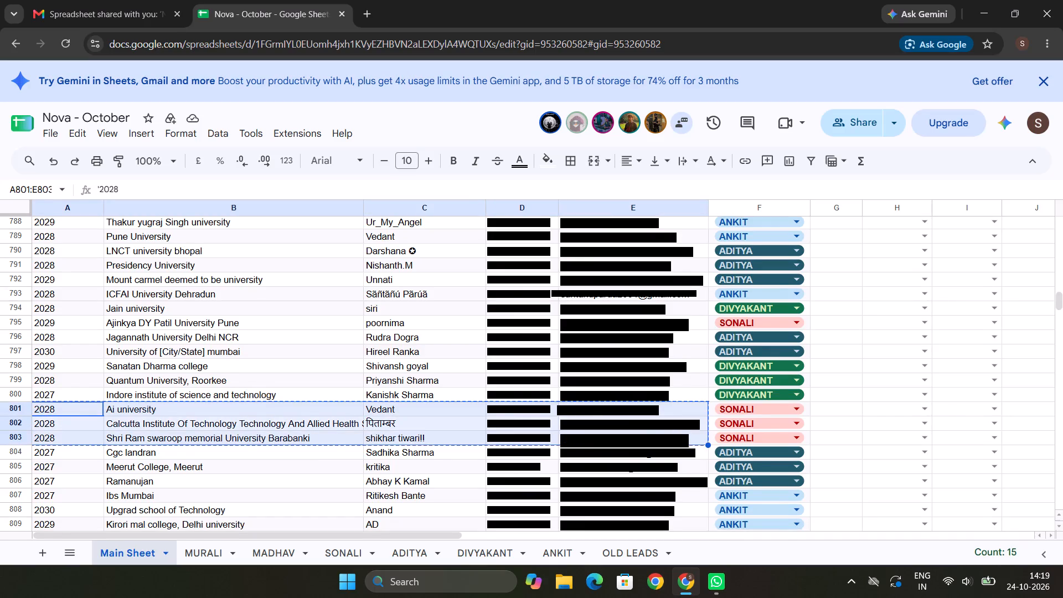
pyautogui.click(341, 544)
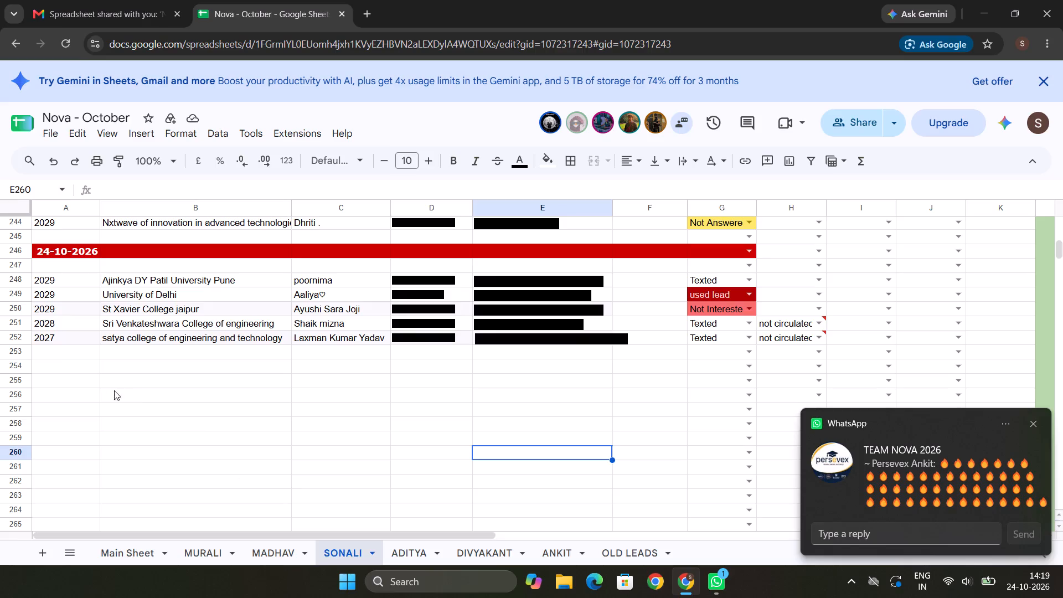
pyautogui.click(71, 350)
pyautogui.hotkey('ctrl', 'v')
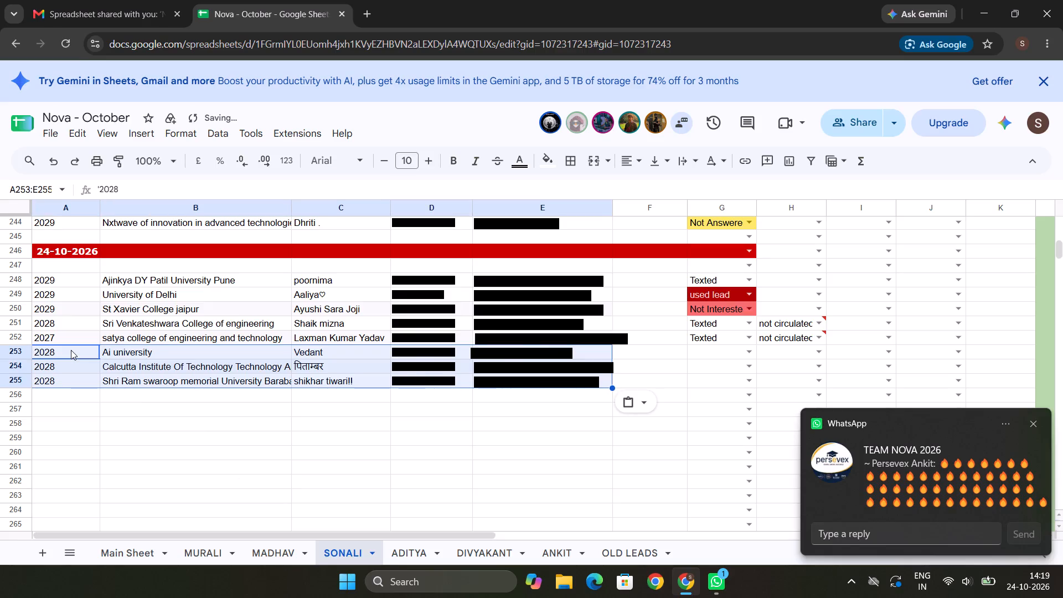
pyautogui.click(136, 403)
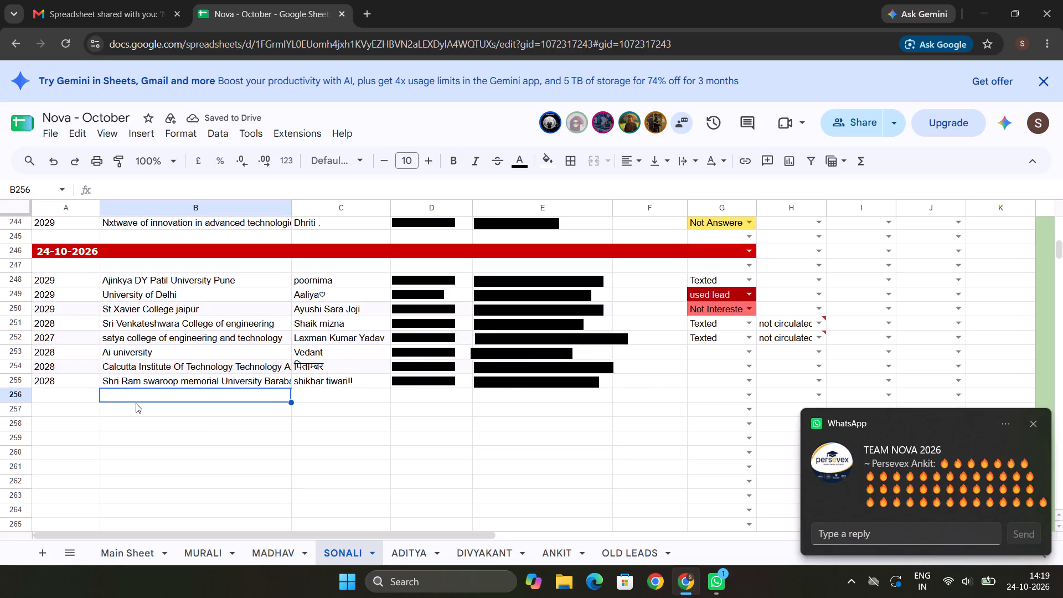
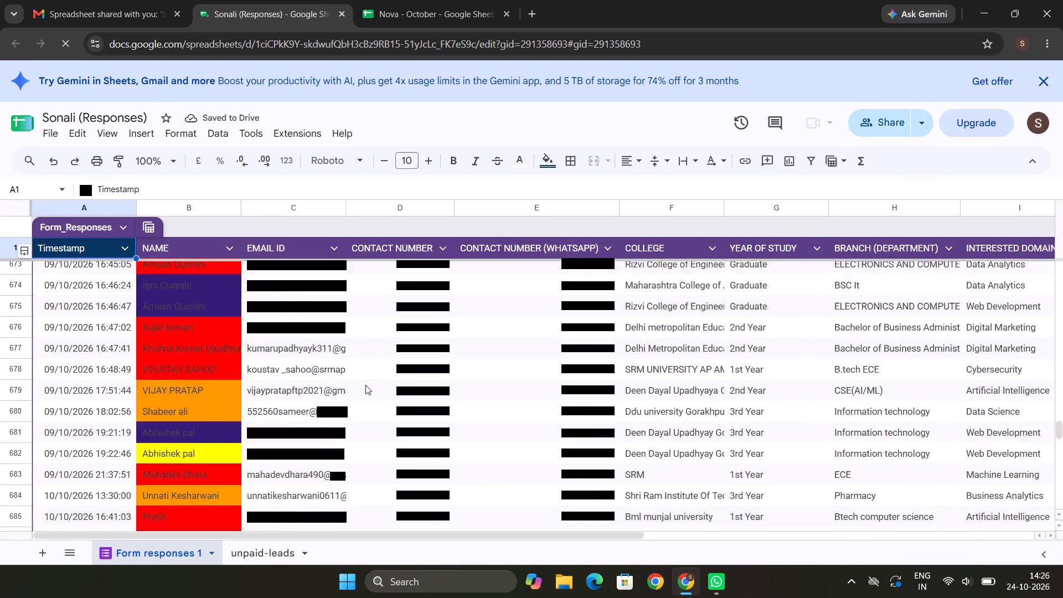
# Examine the most recent lead entries at the end of Form responses 1 in the Sonali (Responses) spreadsheet.
pyautogui.scroll(-13, 365, 385)
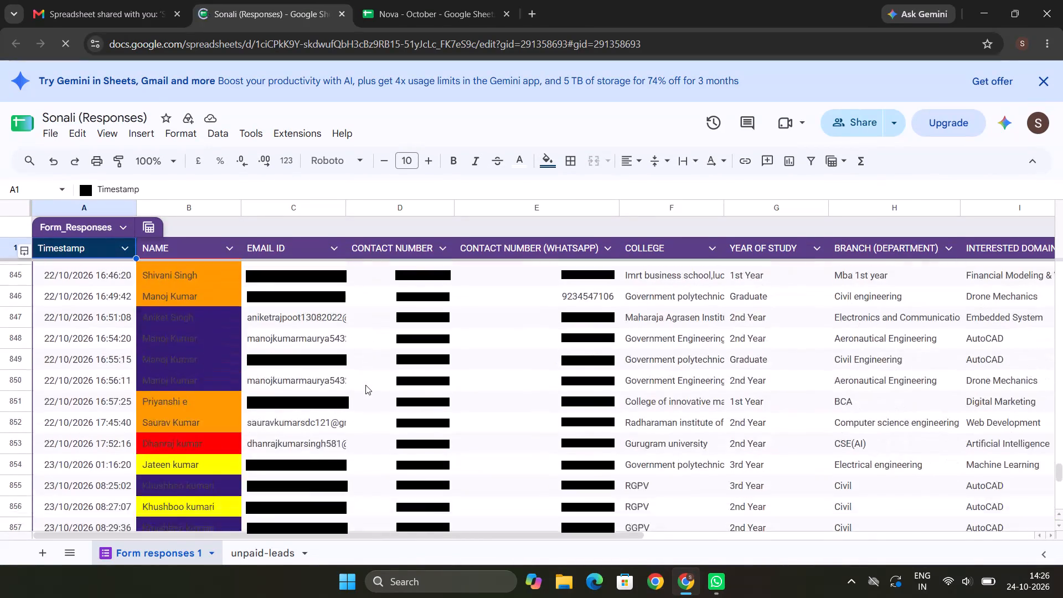
pyautogui.scroll(-2, 365, 385)
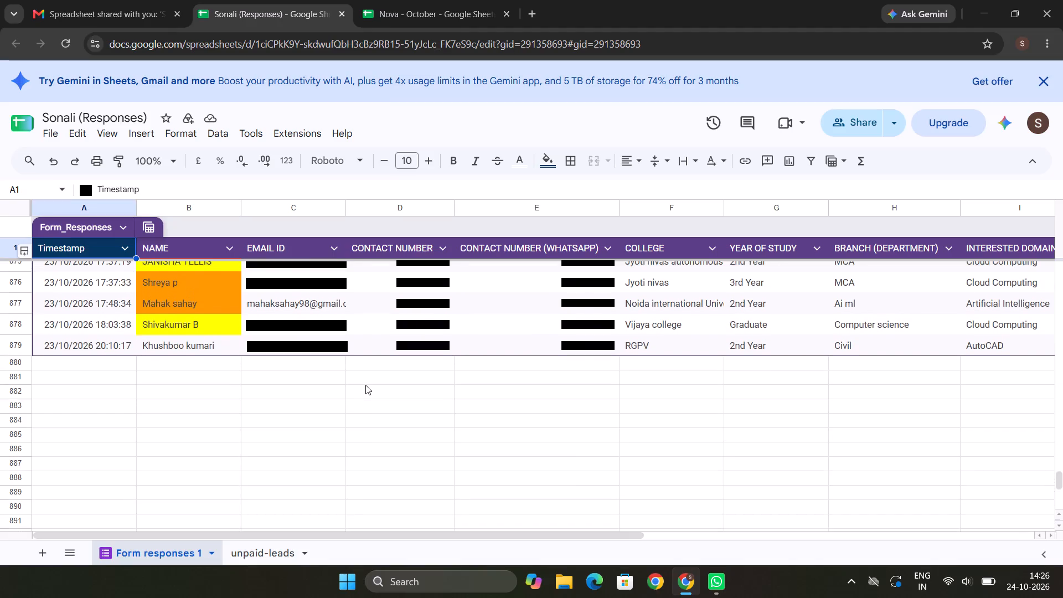
pyautogui.scroll(1, 365, 385)
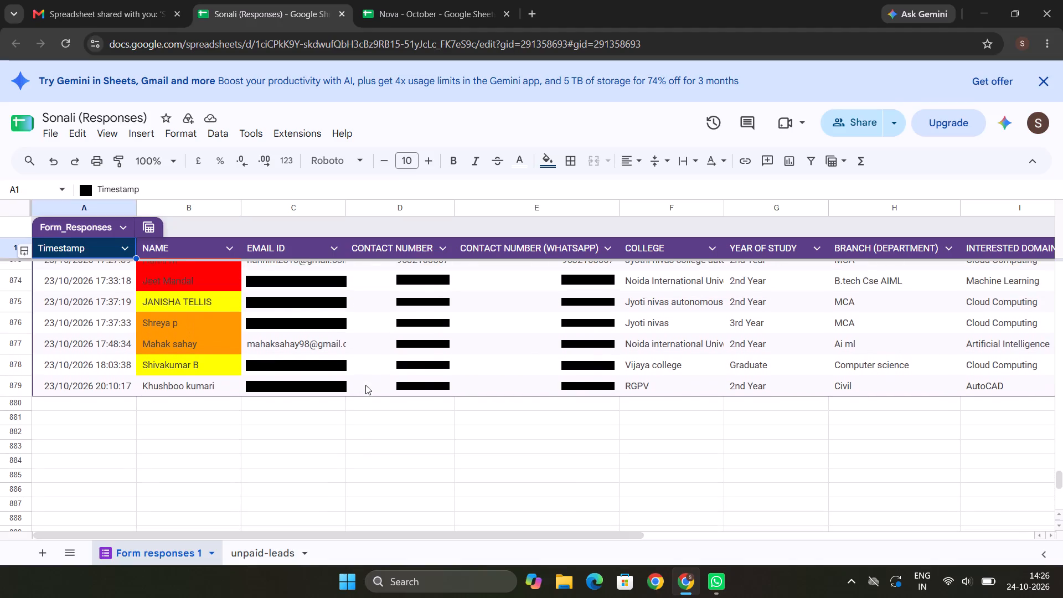
# Examine the 22 and 23 October 2026 entries in Sonali (Responses), checking back against the 24-10-2026 leads in Nova - October.
pyautogui.scroll(3, 365, 385)
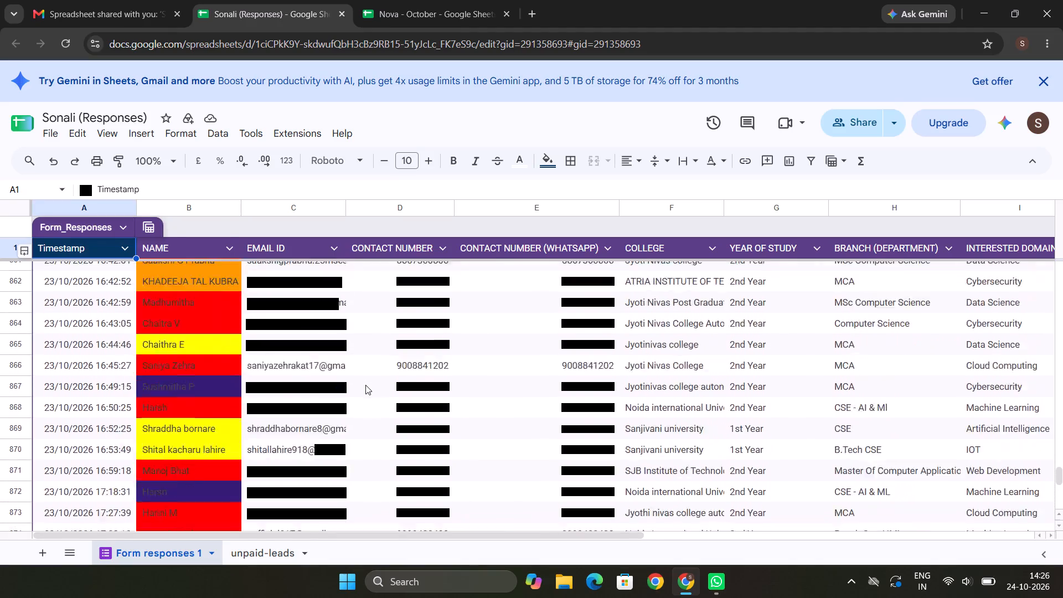
pyautogui.scroll(1, 365, 385)
pyautogui.scroll(-3, 365, 385)
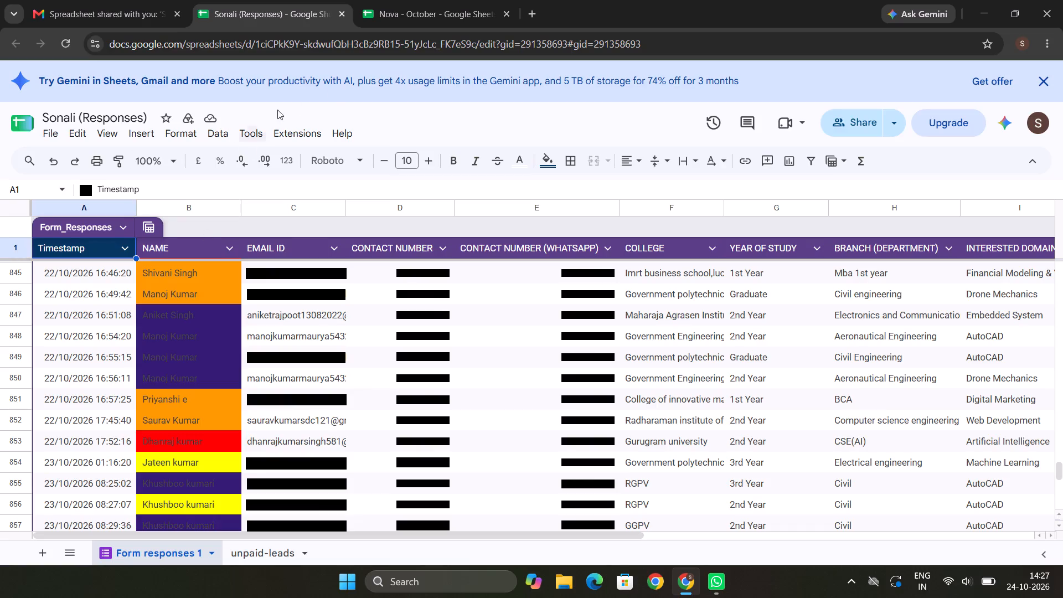
pyautogui.click(421, 20)
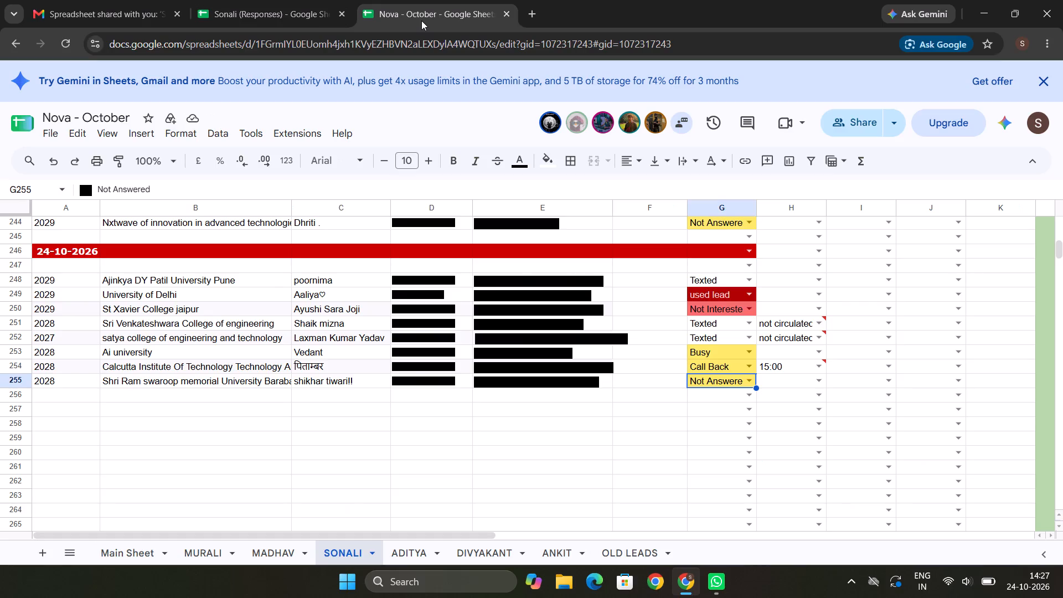
pyautogui.click(276, 11)
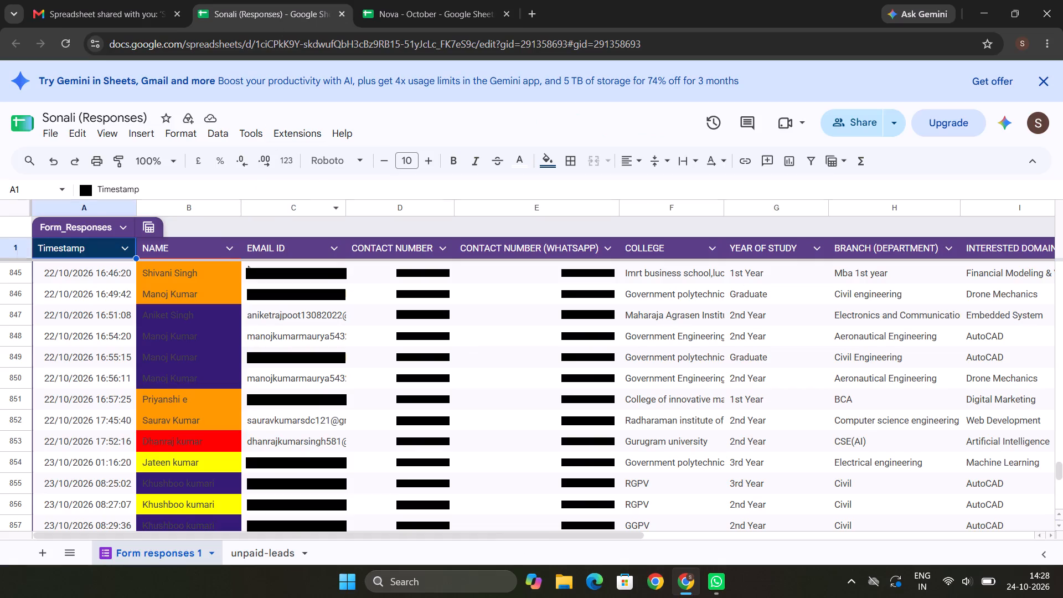
pyautogui.scroll(-5, 220, 452)
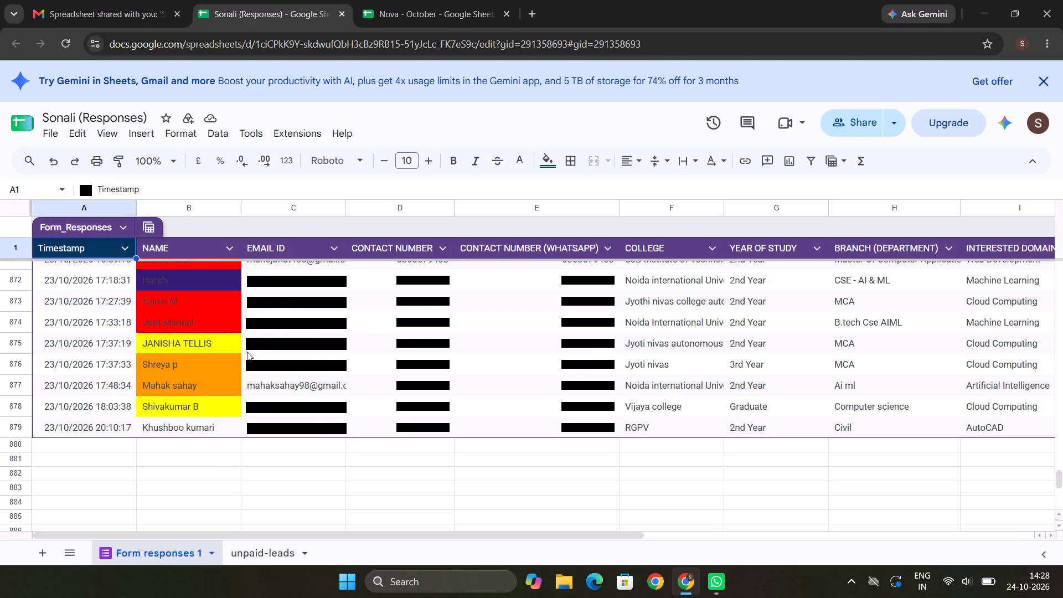
pyautogui.click(422, 17)
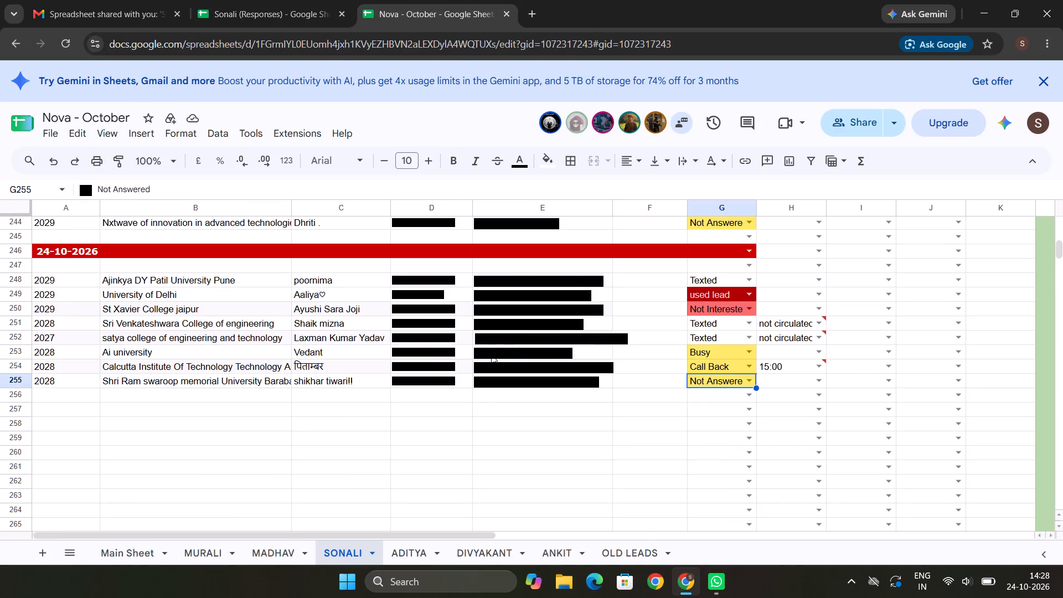
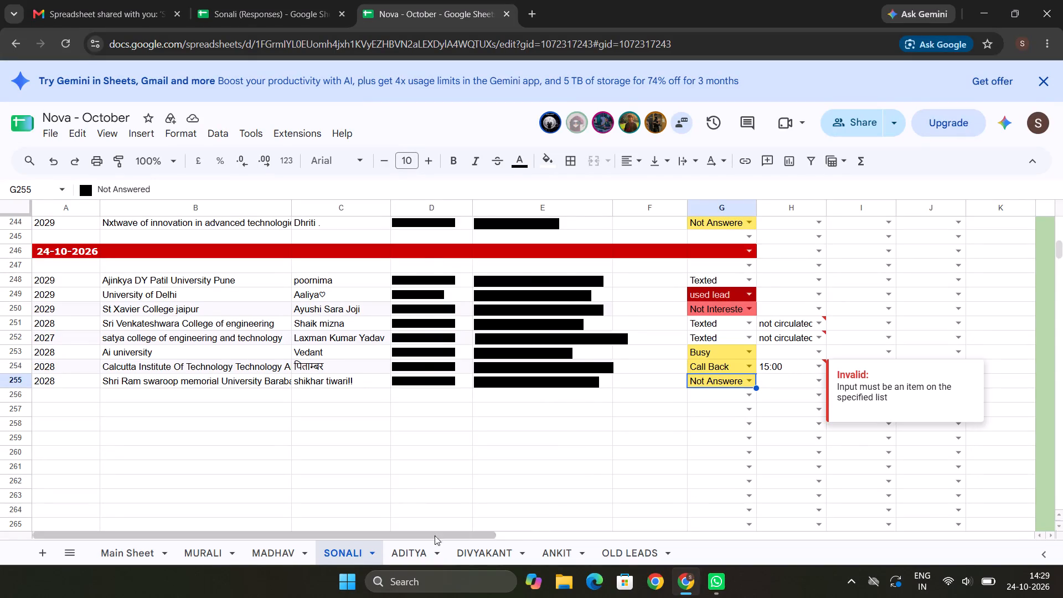
# Examine how the ADITYA sheet records remarks and statuses for its leads through 23-10-2026, and return to the SONALI sheet.
pyautogui.click(415, 548)
pyautogui.scroll(-9, 526, 448)
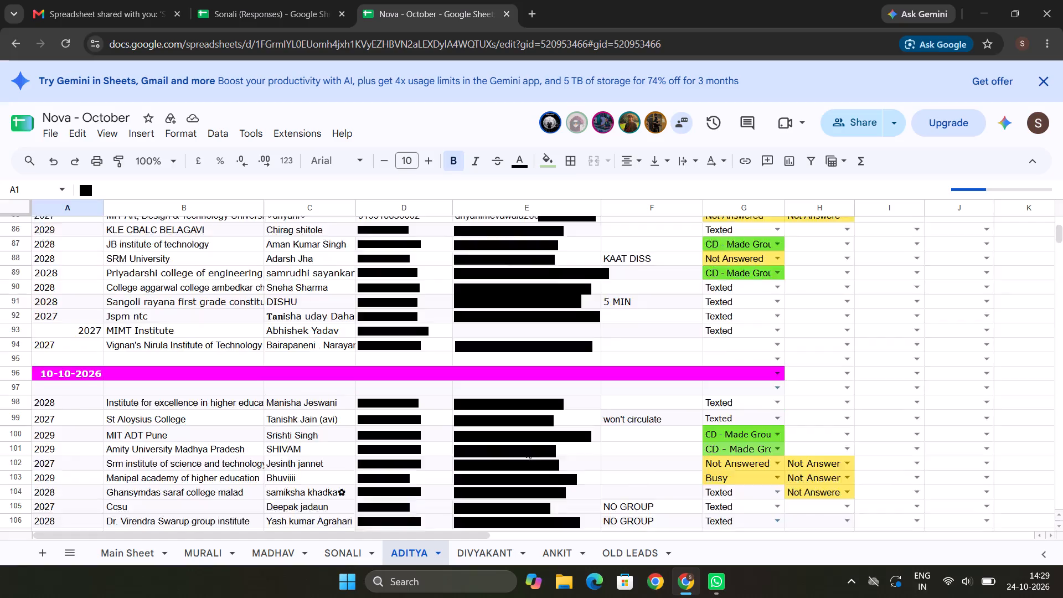
pyautogui.scroll(-6, 526, 448)
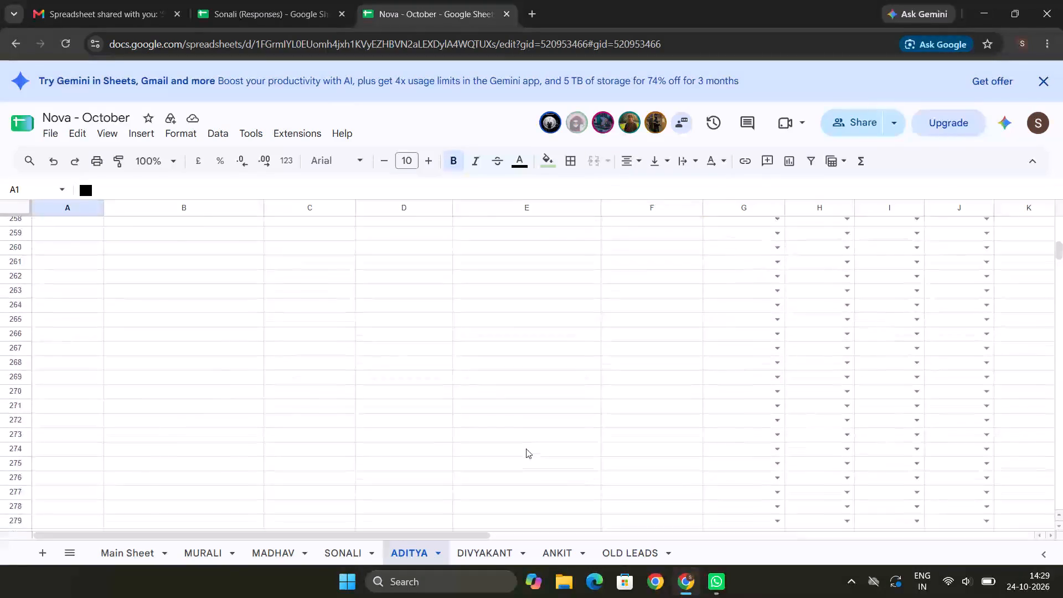
pyautogui.scroll(-6, 526, 448)
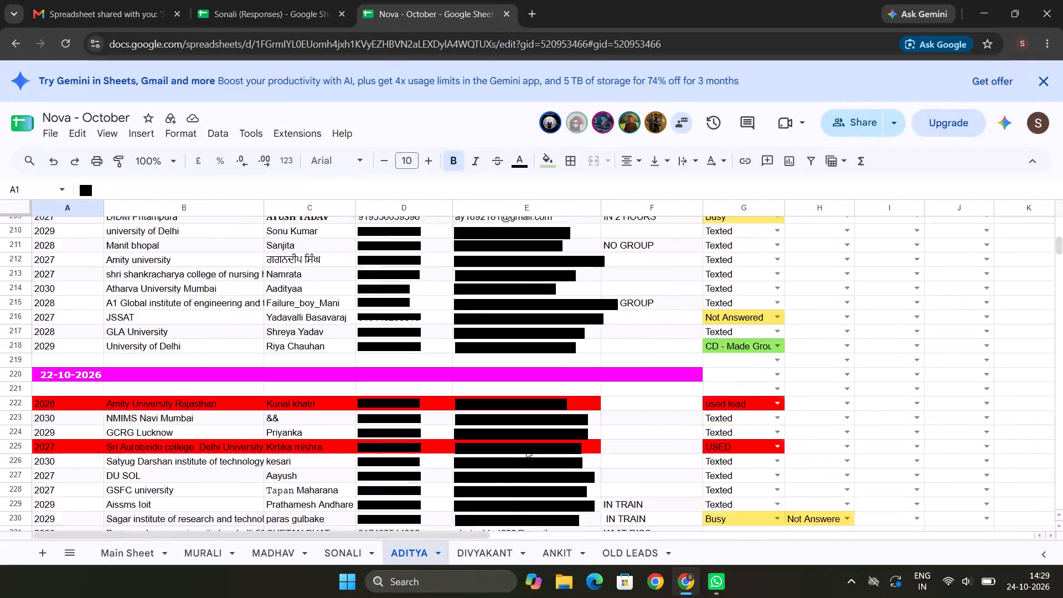
pyautogui.scroll(-2, 526, 448)
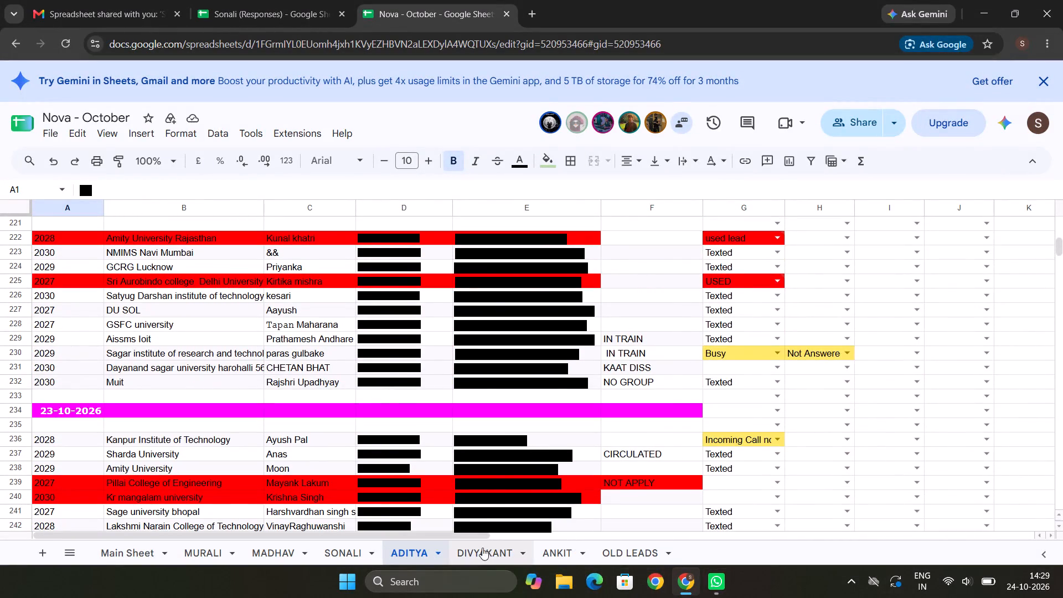
pyautogui.click(345, 554)
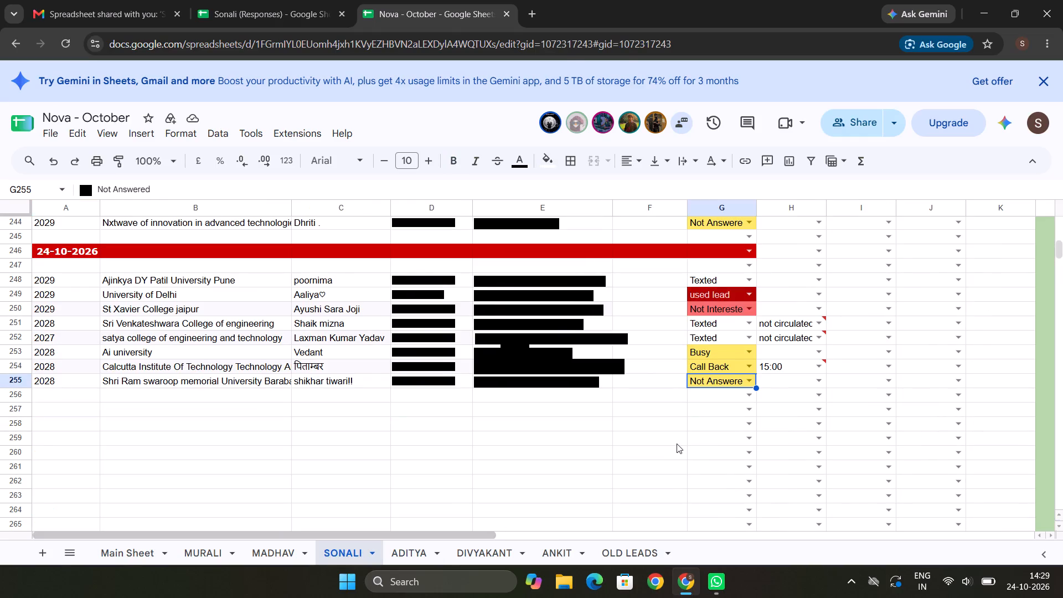
# Widen the empty remarks column F slightly on the SONALI sheet.
pyautogui.scroll(1, 677, 444)
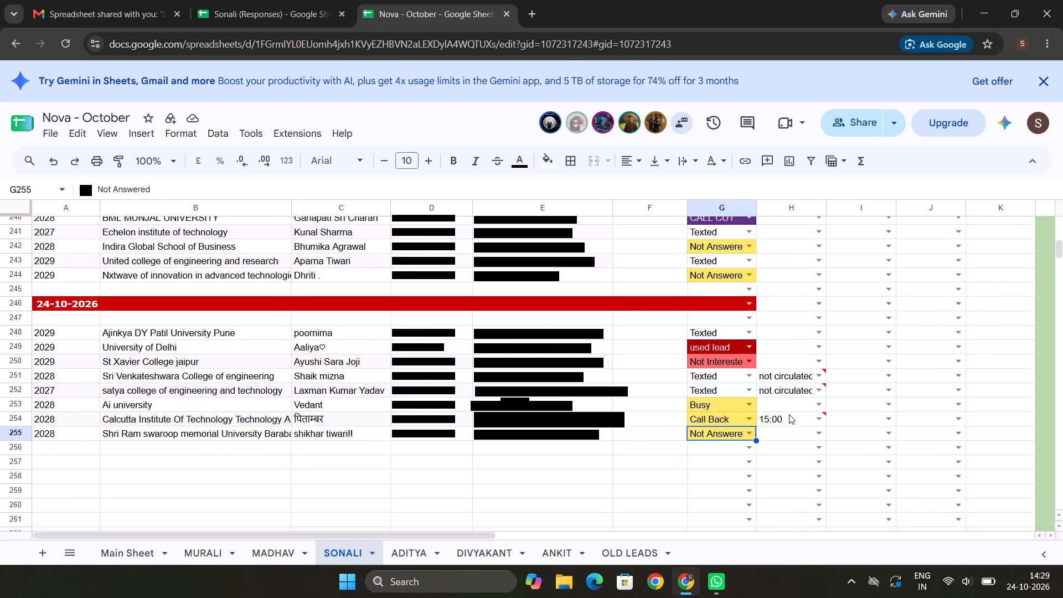
pyautogui.click(787, 416)
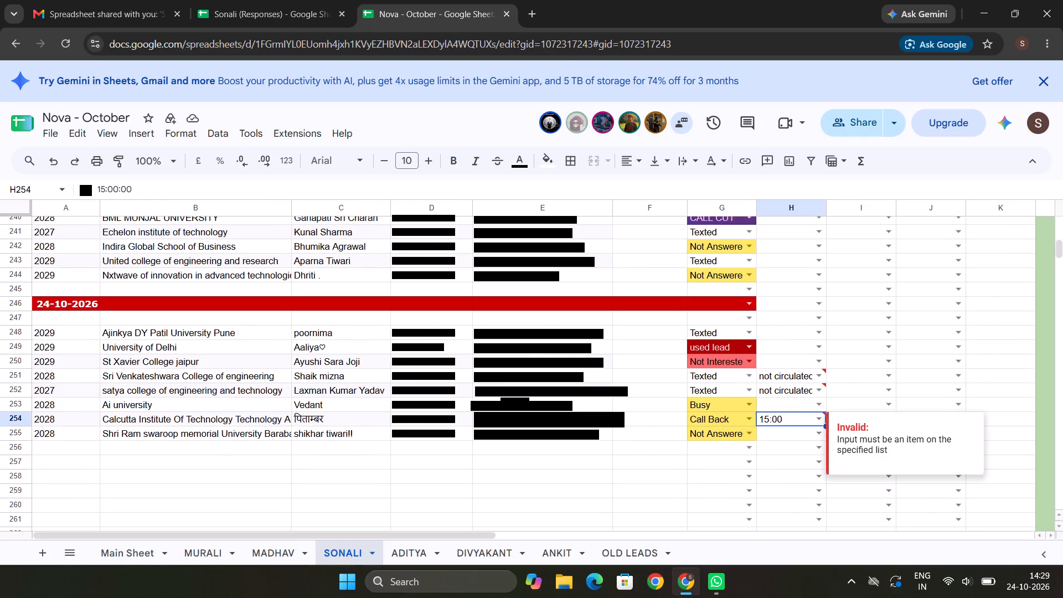
pyautogui.click(631, 420)
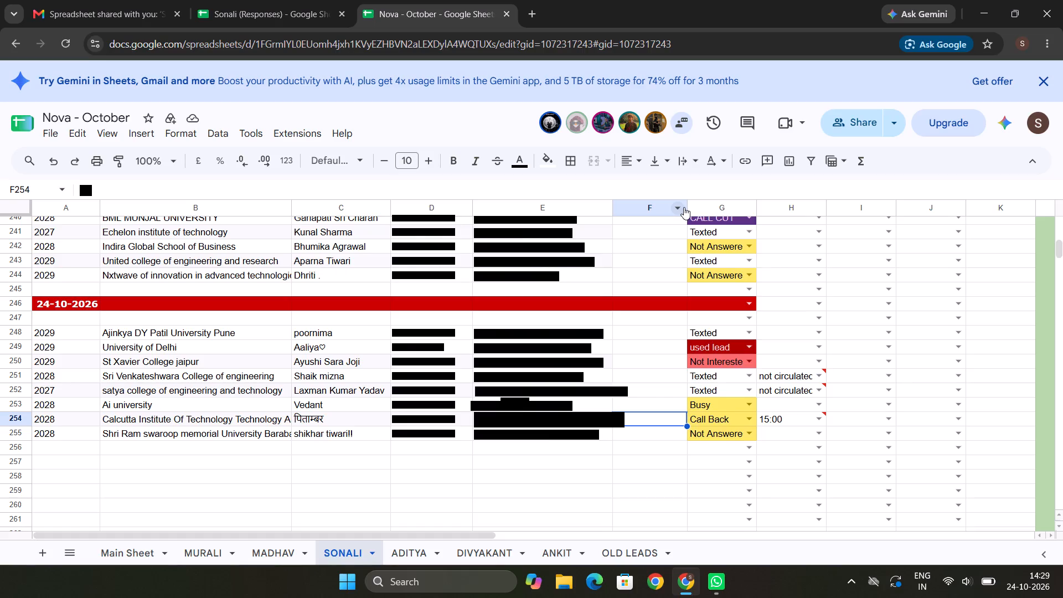
pyautogui.click(684, 207)
pyautogui.moveTo(685, 207); pyautogui.dragTo(711, 198)
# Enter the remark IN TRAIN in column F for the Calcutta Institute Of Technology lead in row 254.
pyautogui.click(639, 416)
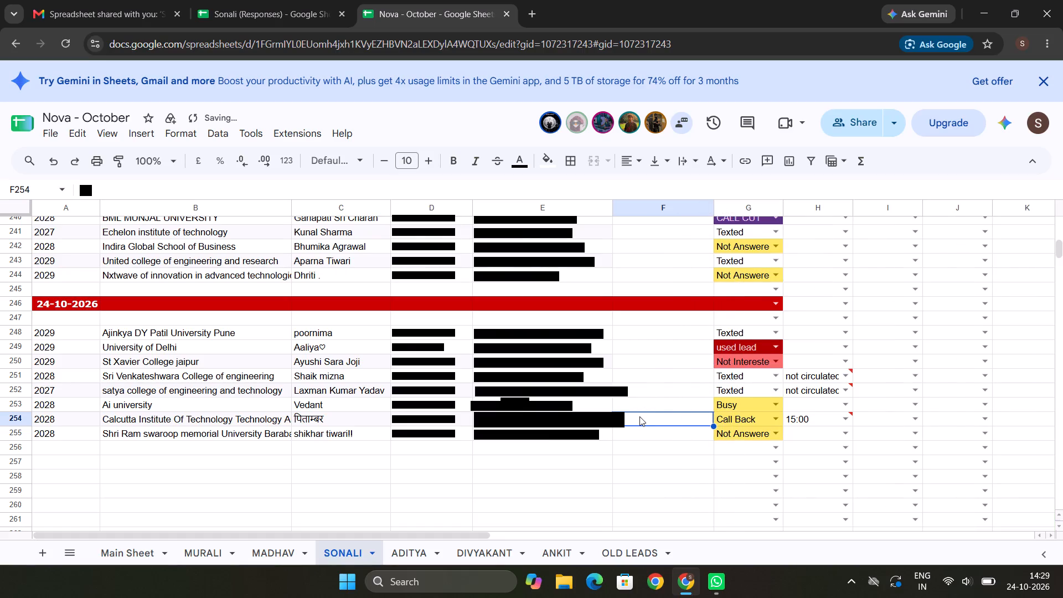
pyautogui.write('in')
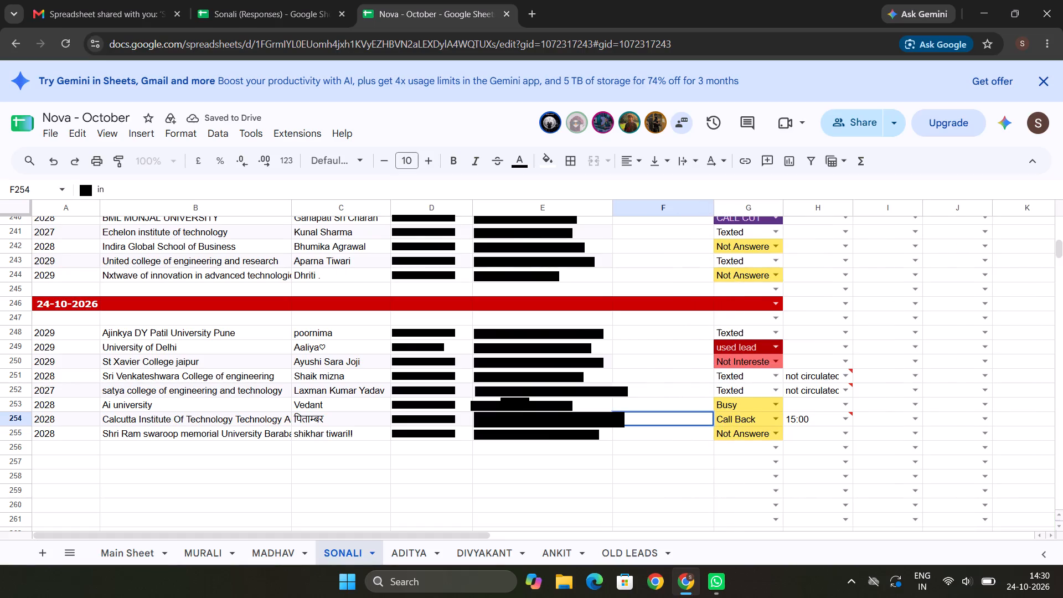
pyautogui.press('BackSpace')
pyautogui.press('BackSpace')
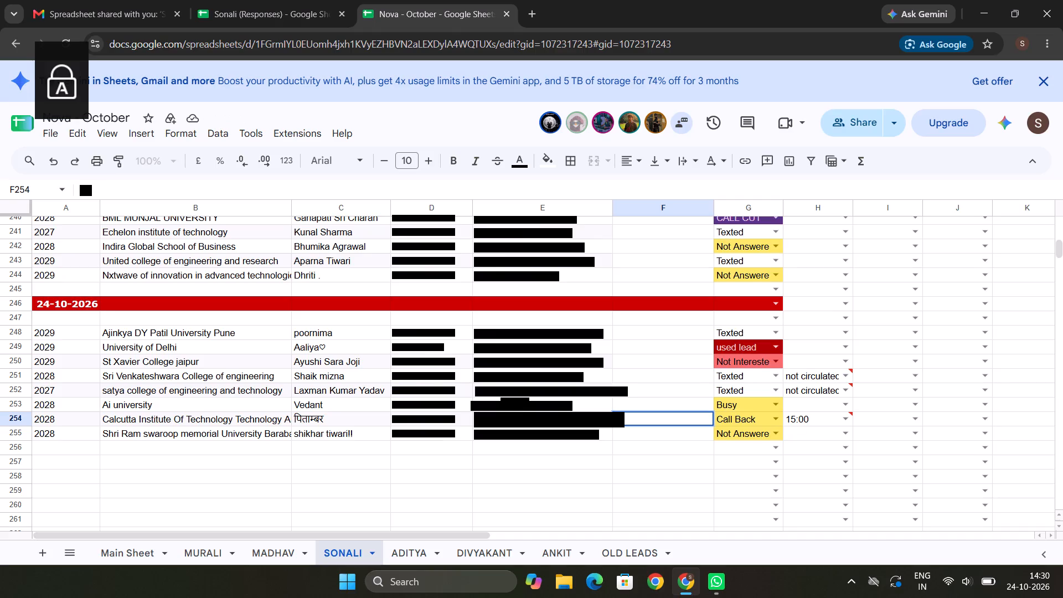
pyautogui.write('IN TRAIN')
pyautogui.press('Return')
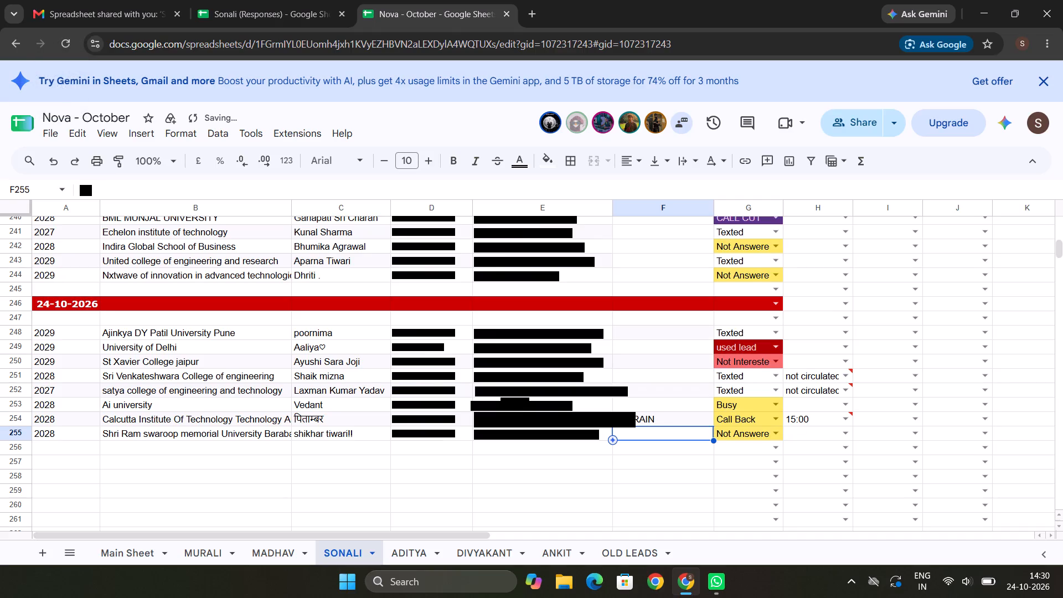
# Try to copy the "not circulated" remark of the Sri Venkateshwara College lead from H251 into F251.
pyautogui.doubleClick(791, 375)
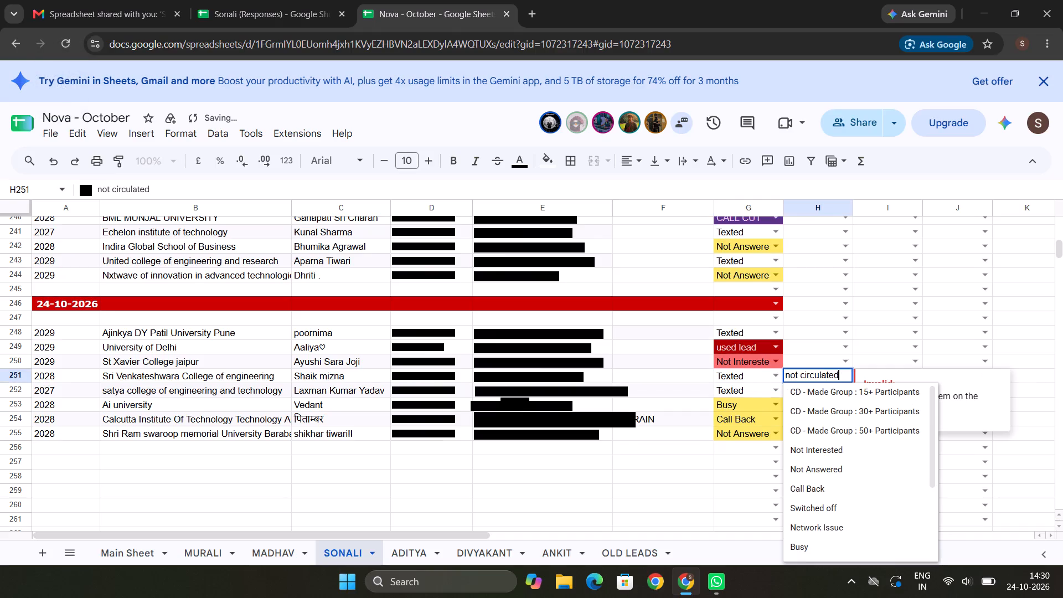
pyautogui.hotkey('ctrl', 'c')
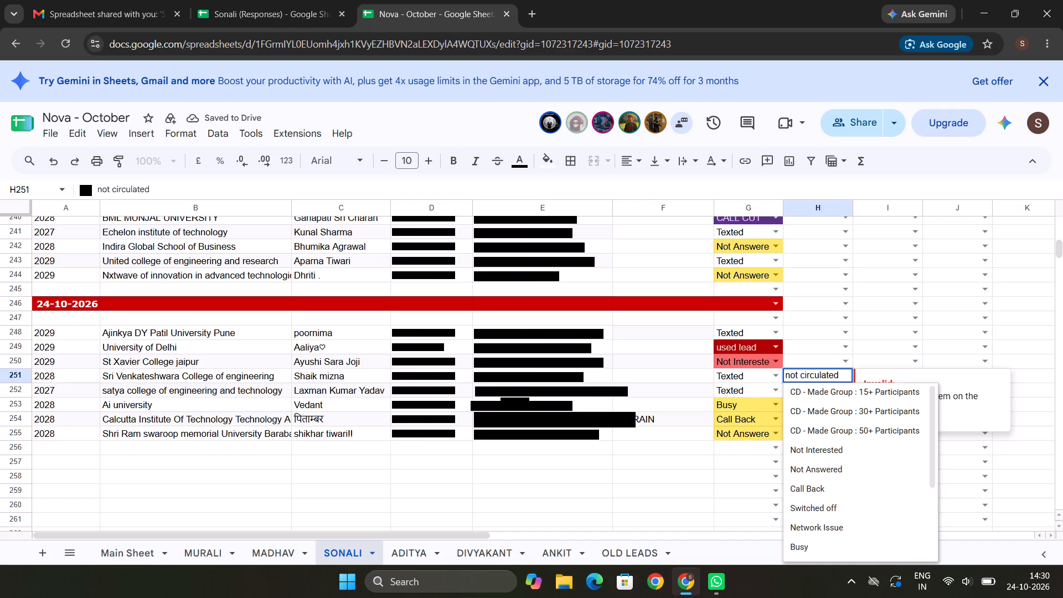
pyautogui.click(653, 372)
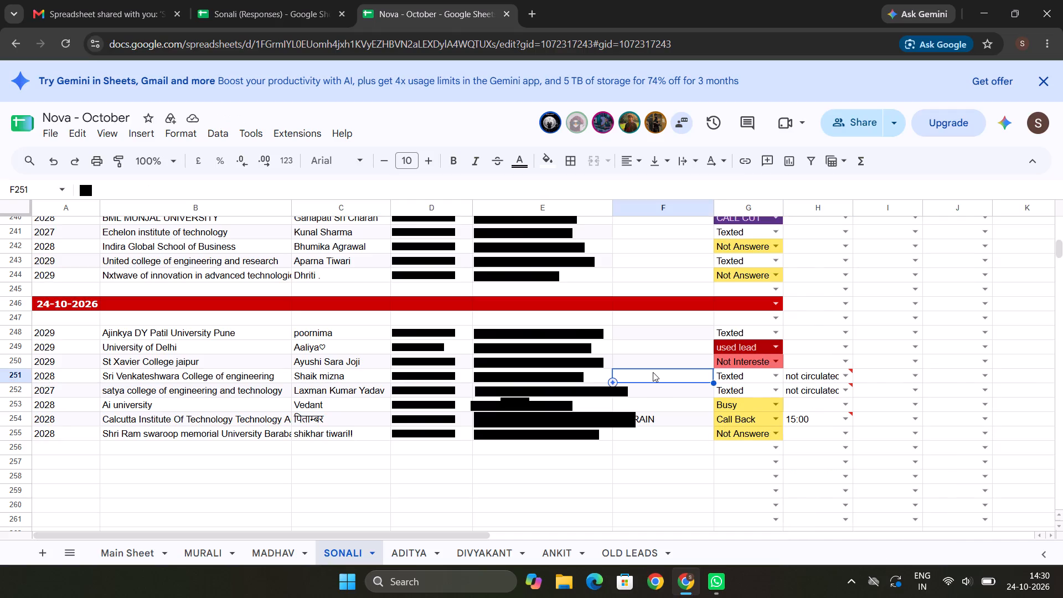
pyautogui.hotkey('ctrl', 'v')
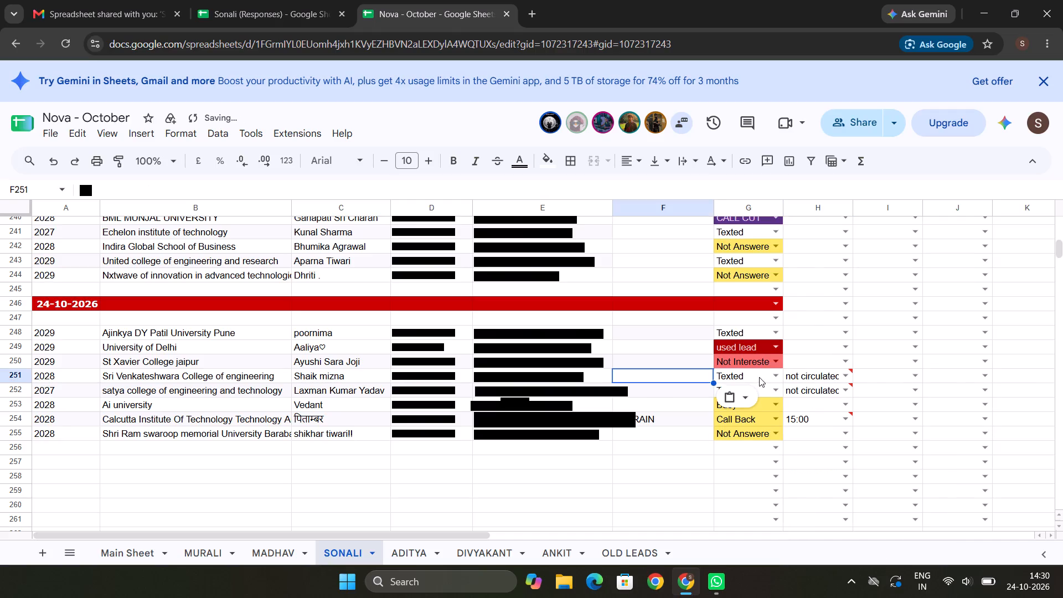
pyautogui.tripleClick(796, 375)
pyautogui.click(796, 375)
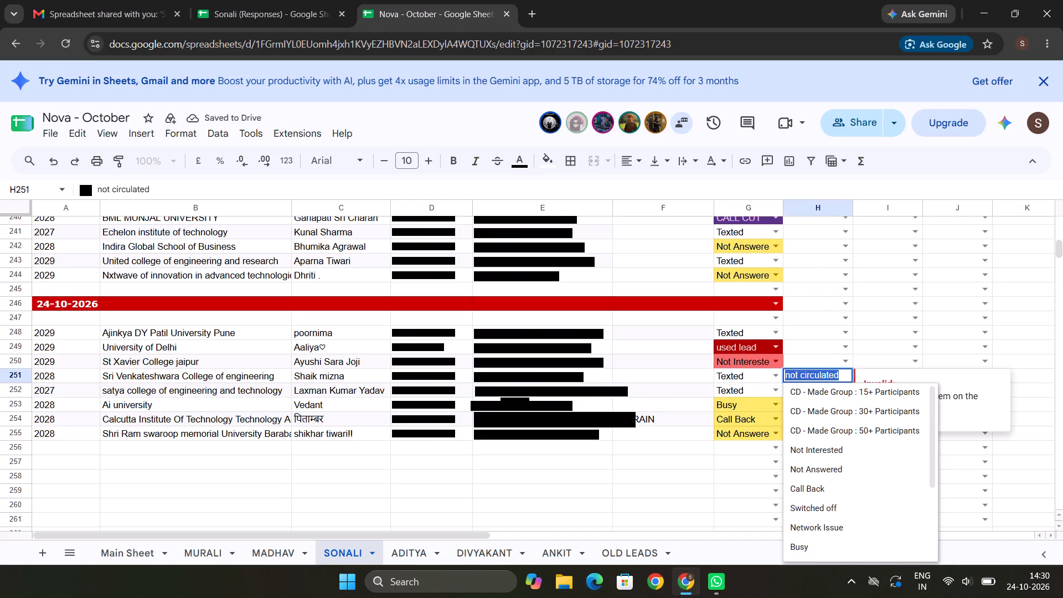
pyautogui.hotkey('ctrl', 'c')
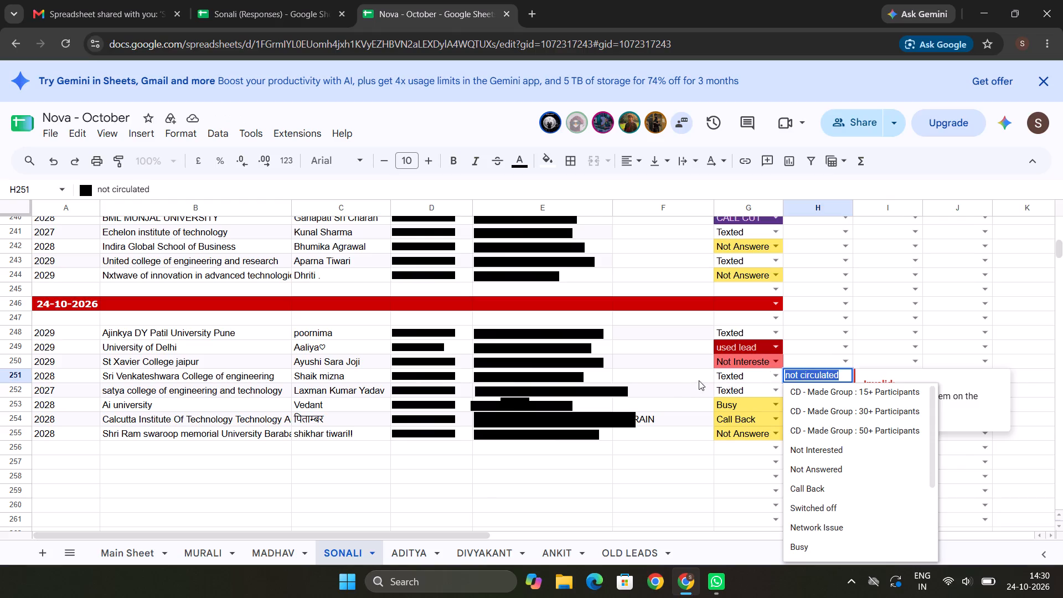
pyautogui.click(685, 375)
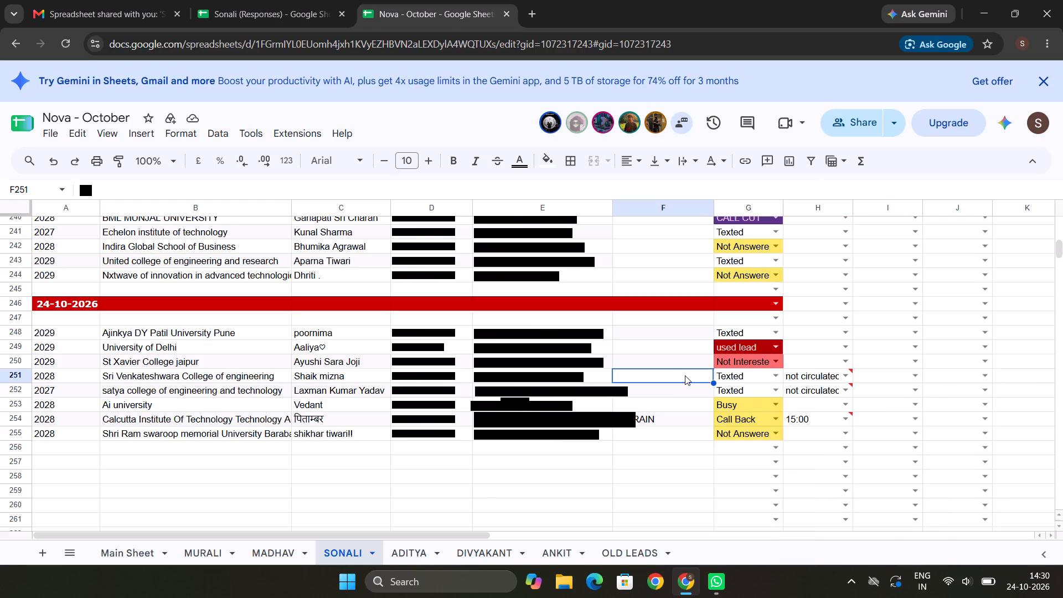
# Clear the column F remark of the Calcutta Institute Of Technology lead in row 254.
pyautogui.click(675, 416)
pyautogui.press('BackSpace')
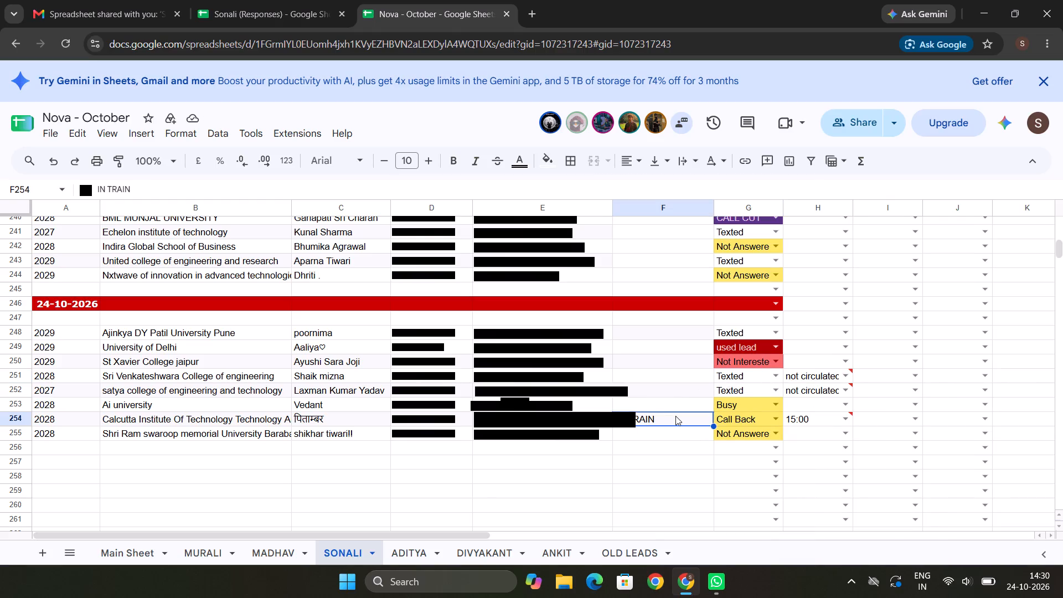
# Replace the follow-up entry in H254 for the Calcutta Institute Of Technology lead with IN TRAIN.
pyautogui.click(813, 415)
pyautogui.press('\\')
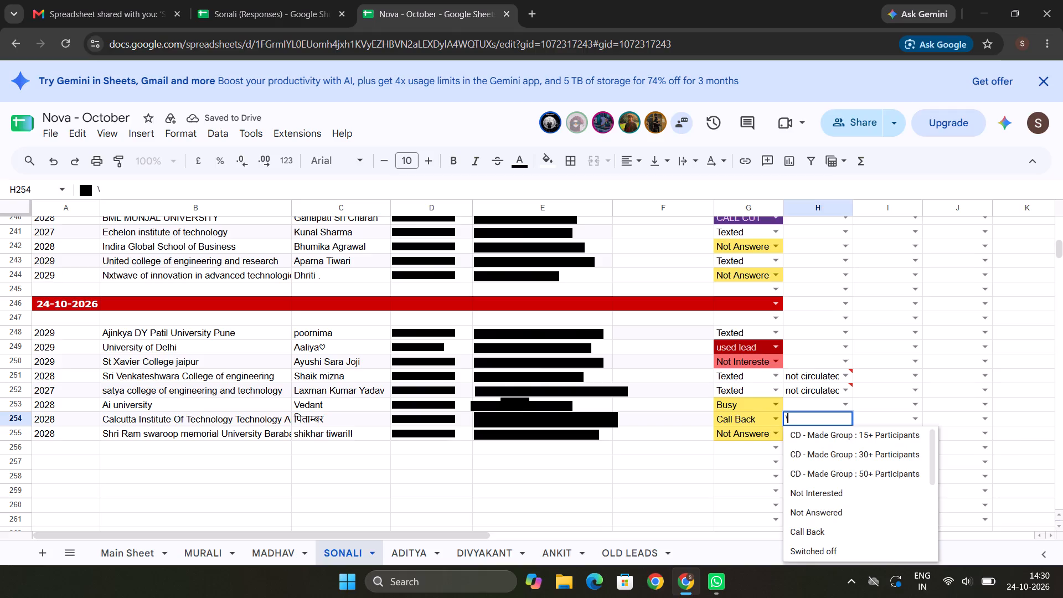
pyautogui.press('BackSpace')
pyautogui.write('IN TRAIN')
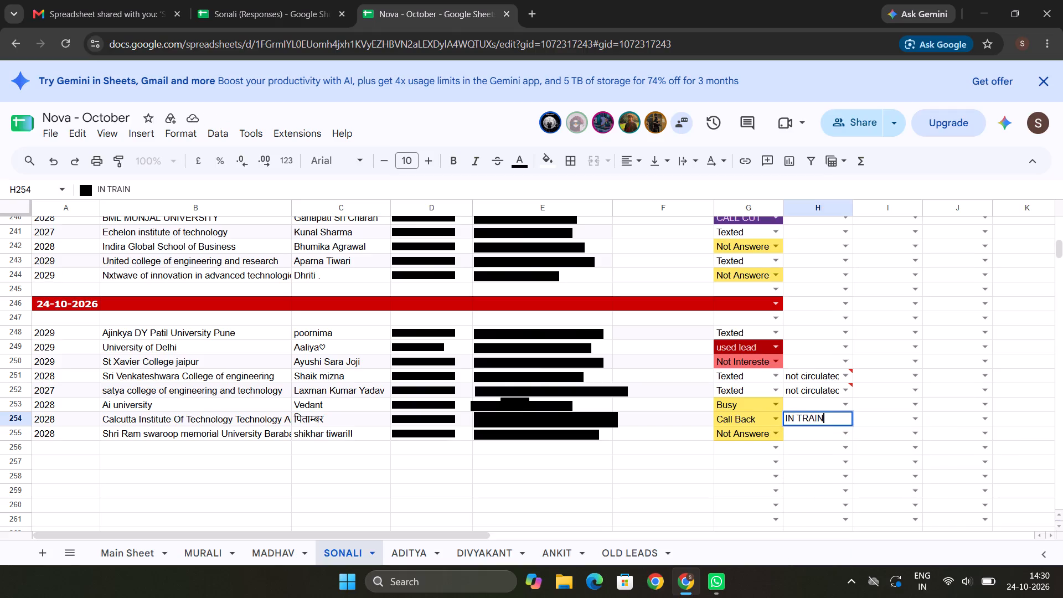
pyautogui.click(885, 415)
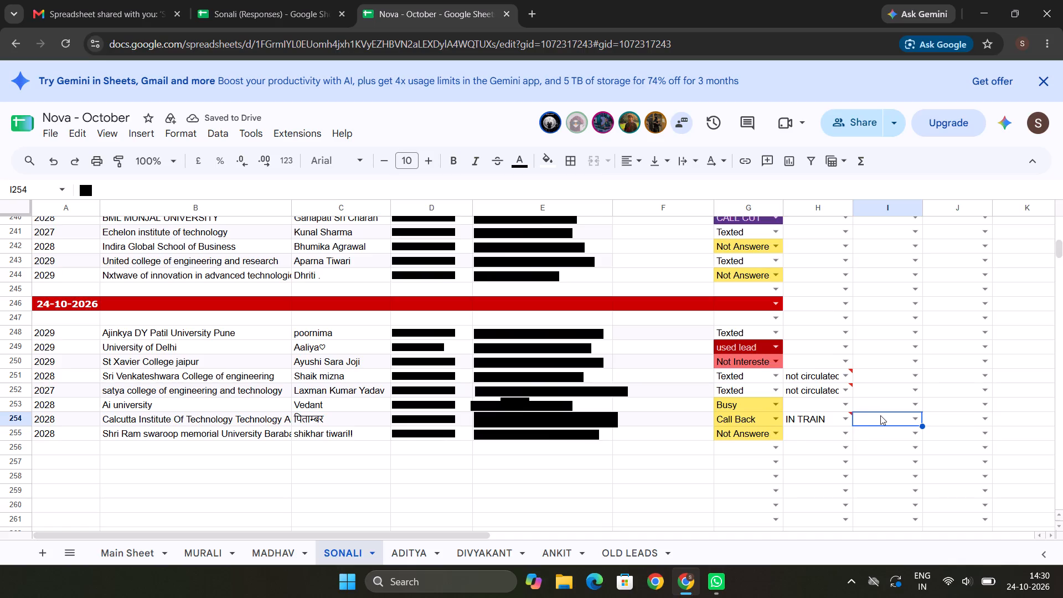
# Append the callback time to the follow-up entry in H254, making it "IN TRAIN /3PM".
pyautogui.click(827, 421)
pyautogui.doubleClick(827, 421)
pyautogui.press('space')
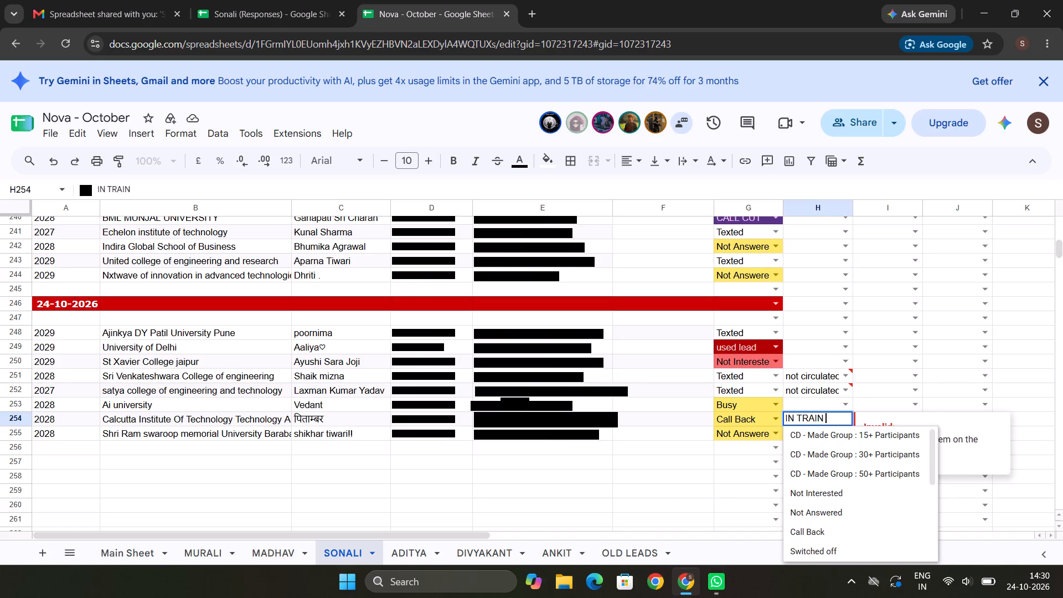
pyautogui.write('/')
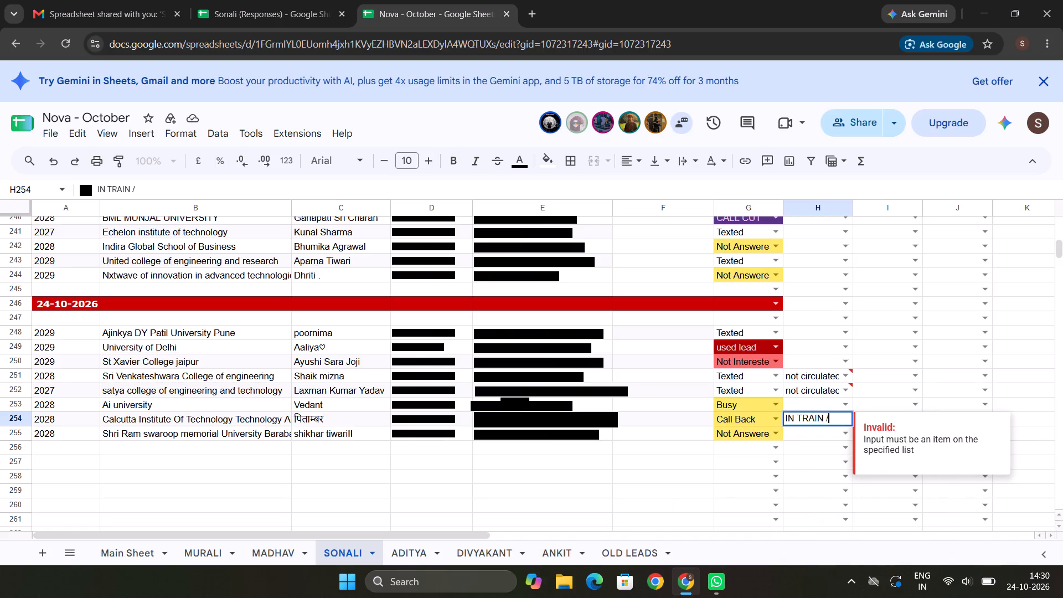
pyautogui.press('3')
pyautogui.write('PM')
pyautogui.press('Return')
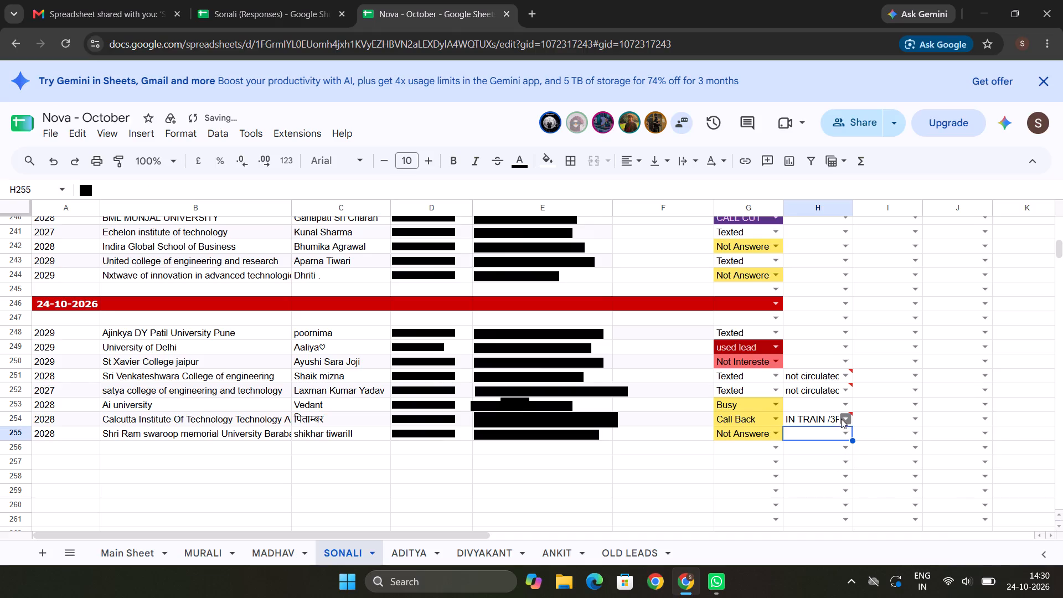
# Shorten the follow-up entry in H254 to "IN TRAIN /3".
pyautogui.doubleClick(838, 419)
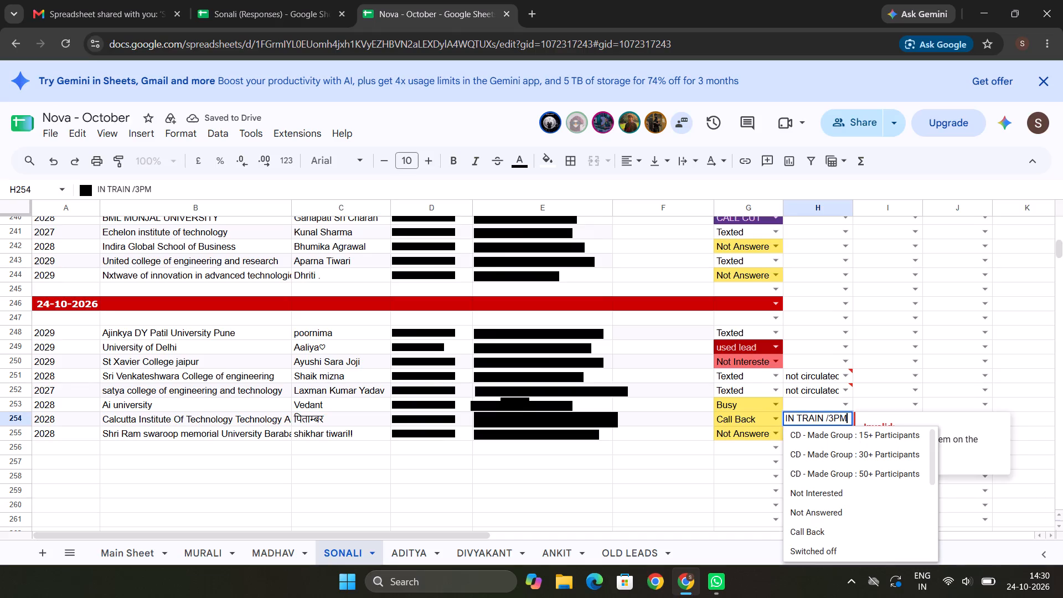
pyautogui.press('BackSpace')
pyautogui.press('BackSpace')
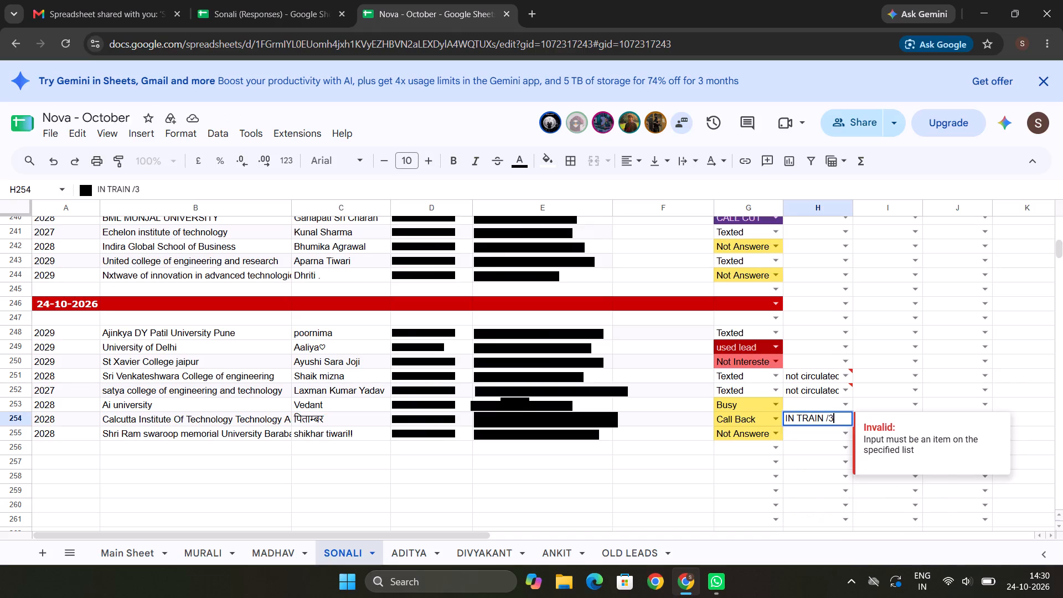
pyautogui.press('Return')
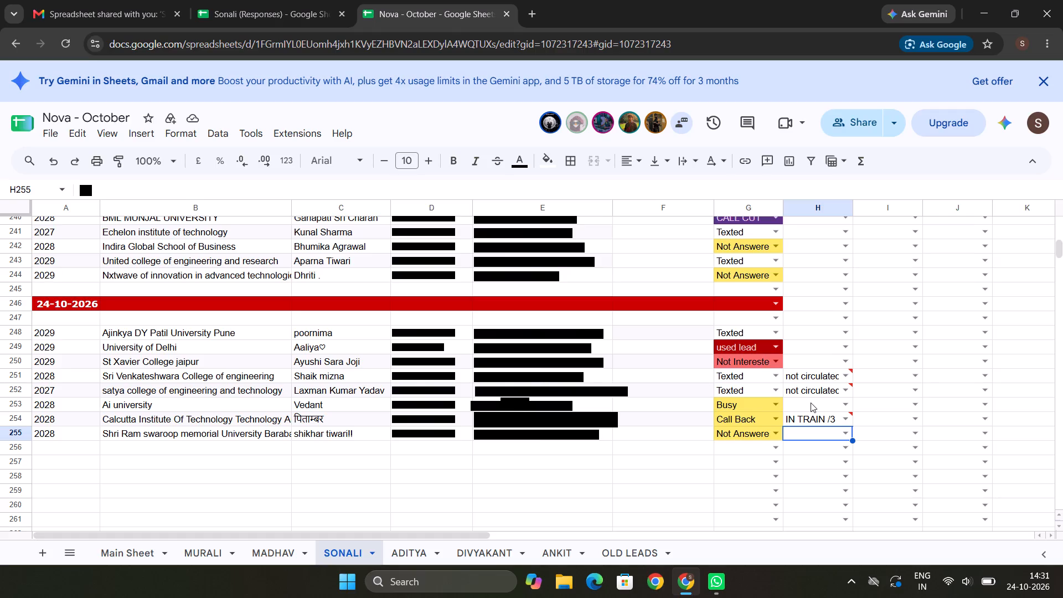
# Select the empty follow-up cell H253 beside the Busy status of the Ai university lead.
pyautogui.click(811, 403)
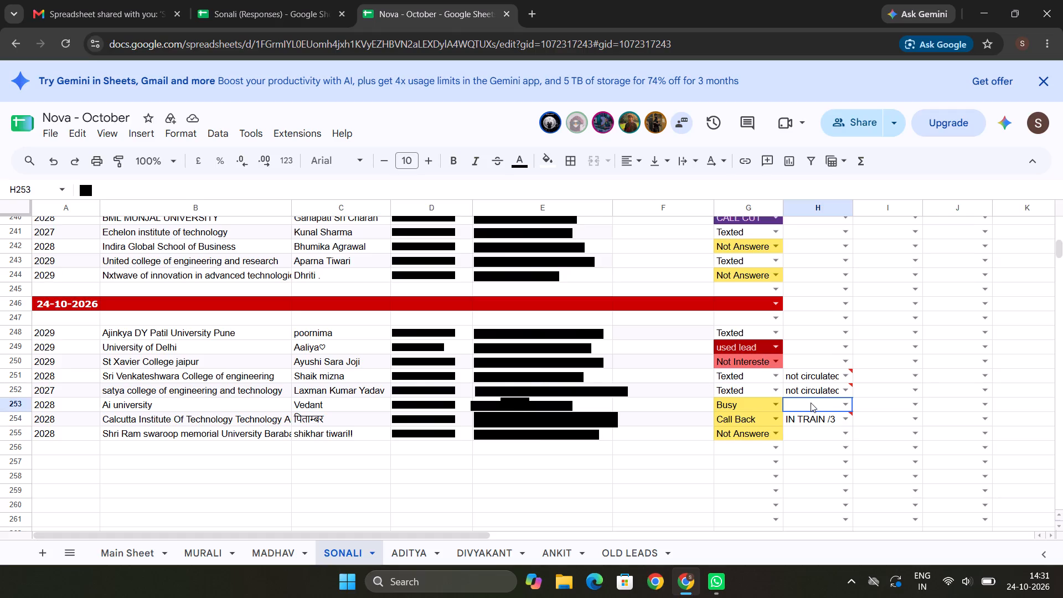
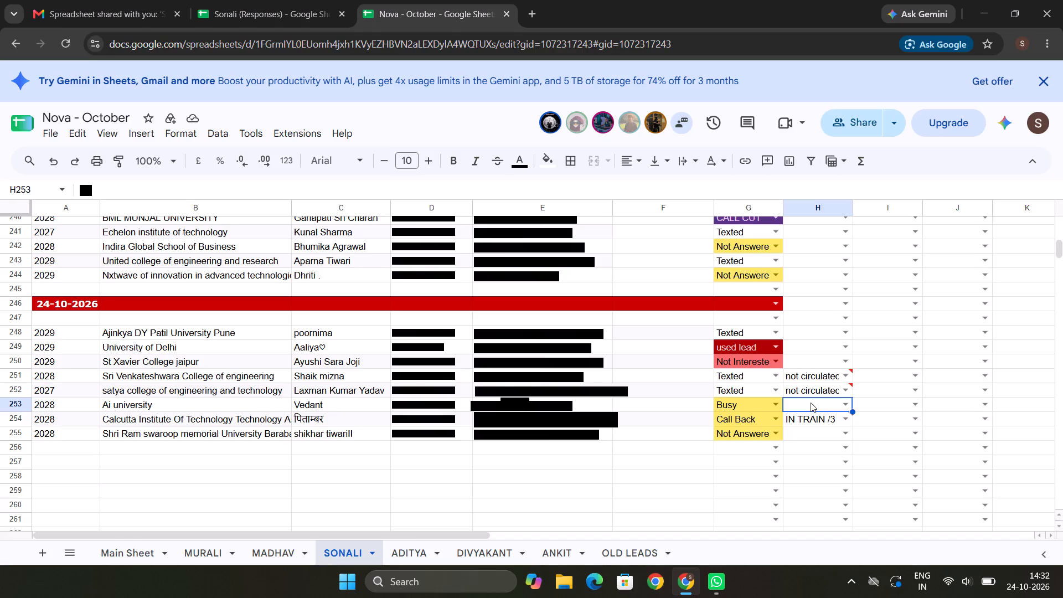
# Look through the early October leads on the SONALI sheet, from the first entries to the 05-10-2026 section, checking their call statuses.
pyautogui.scroll(12, 671, 361)
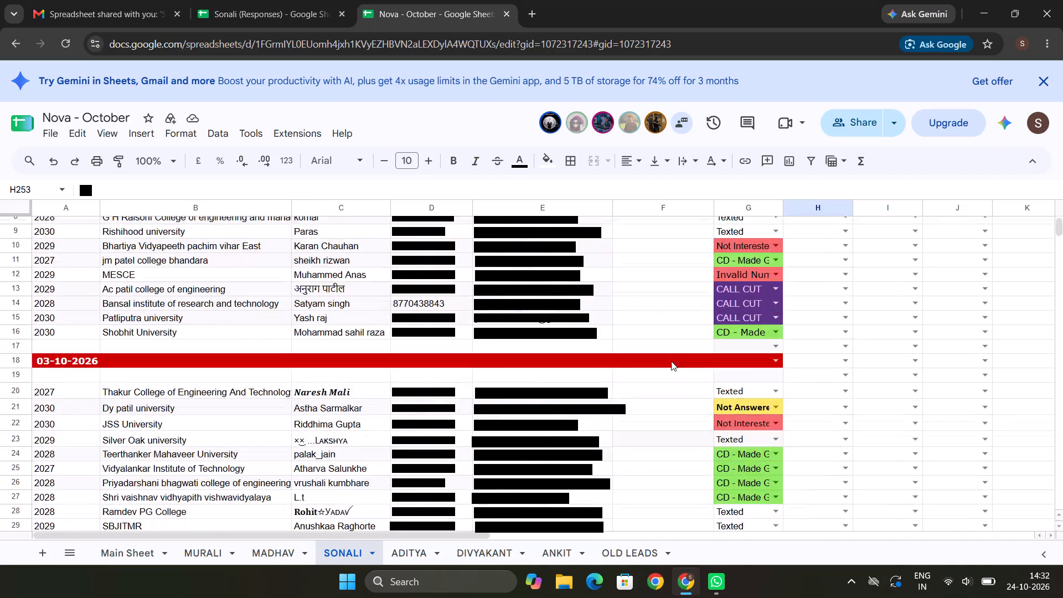
pyautogui.scroll(-1, 671, 361)
pyautogui.scroll(3, 671, 361)
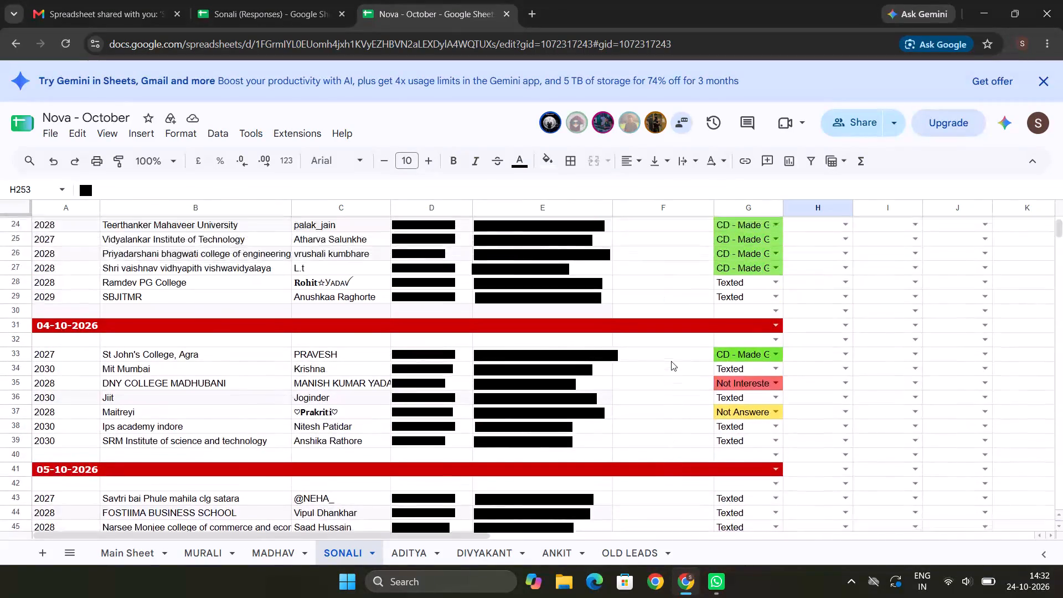
pyautogui.scroll(3, 671, 361)
pyautogui.scroll(-1, 671, 361)
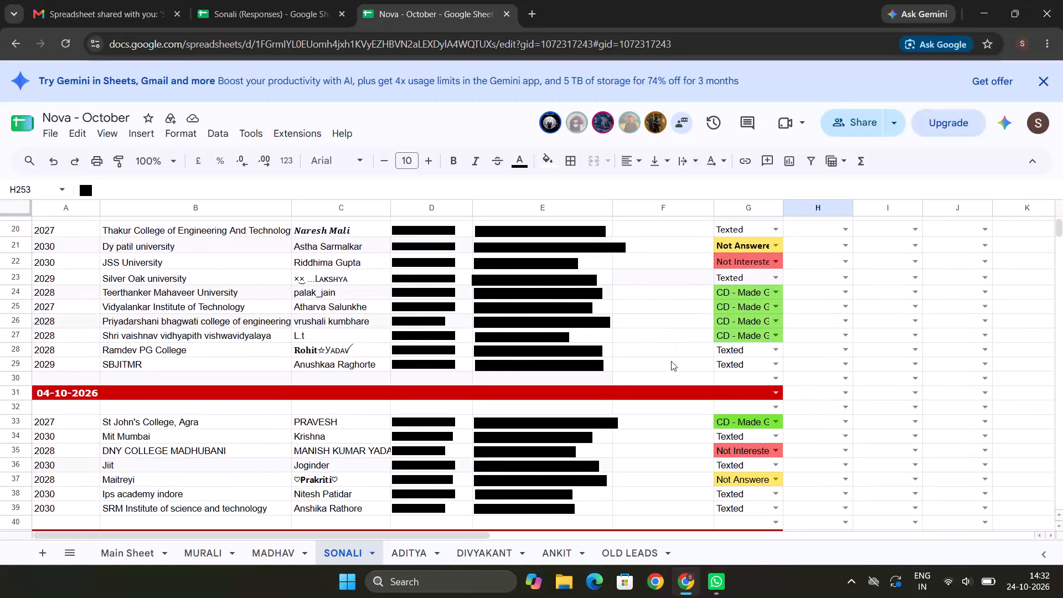
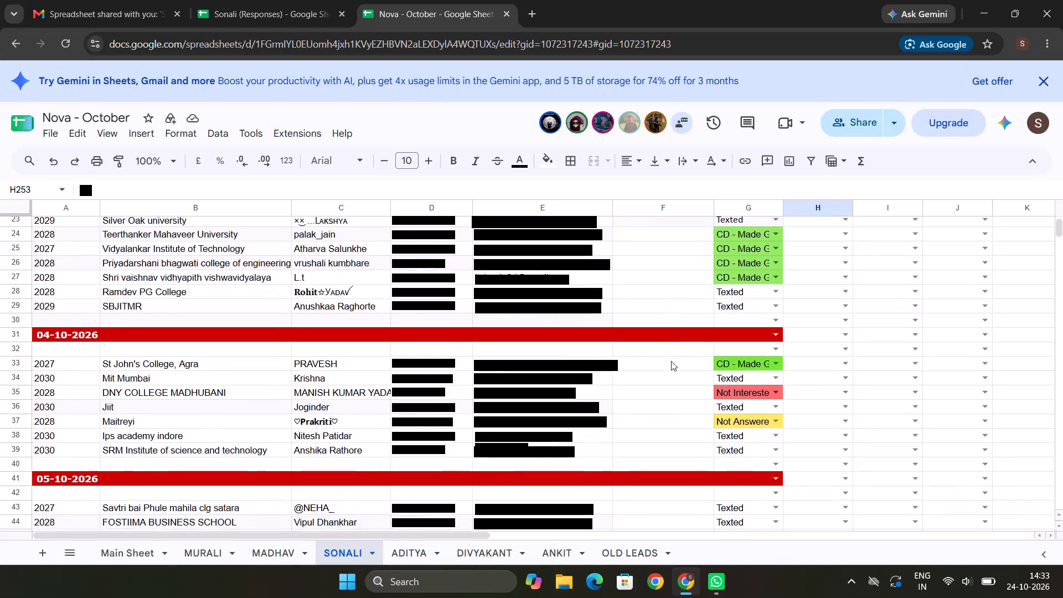
# Check the phone number of the Maitreyi lead under 04-10-2026, and review the call statuses in the 05-10-2026 section.
pyautogui.click(402, 422)
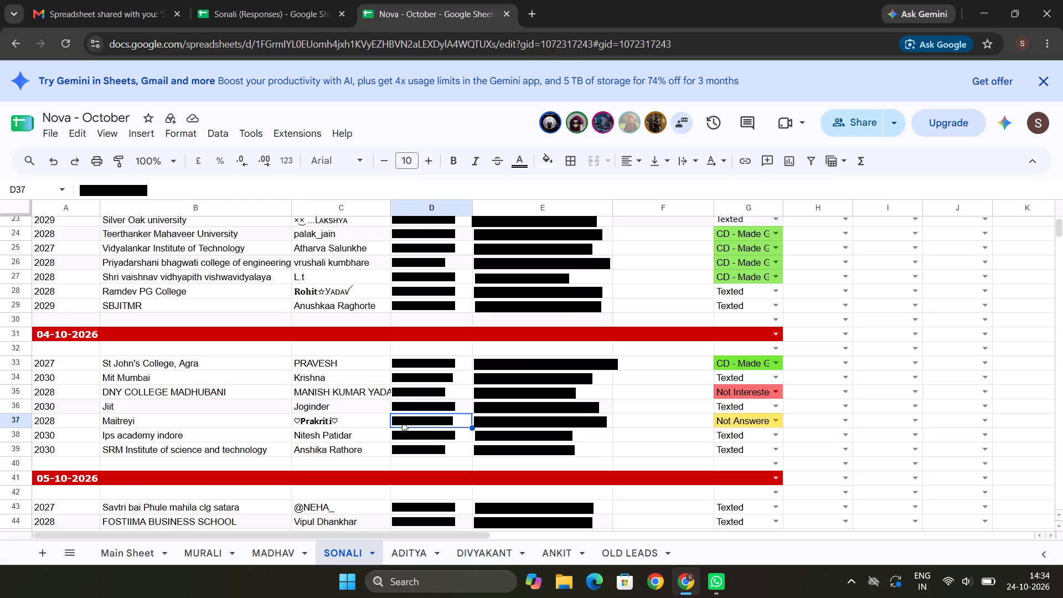
pyautogui.click(402, 422)
pyautogui.scroll(-1, 402, 422)
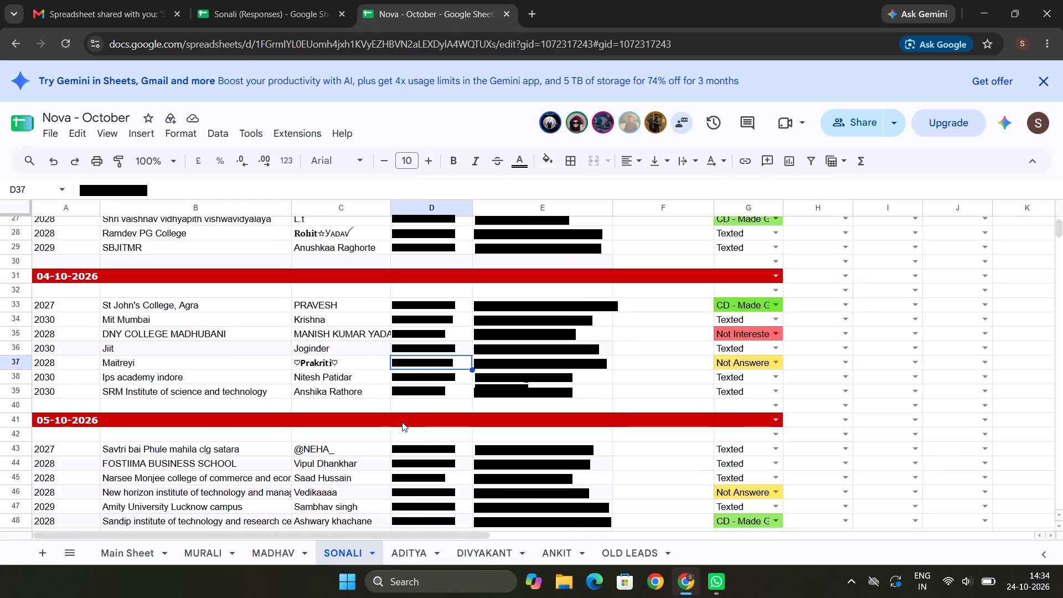
pyautogui.scroll(-2, 402, 422)
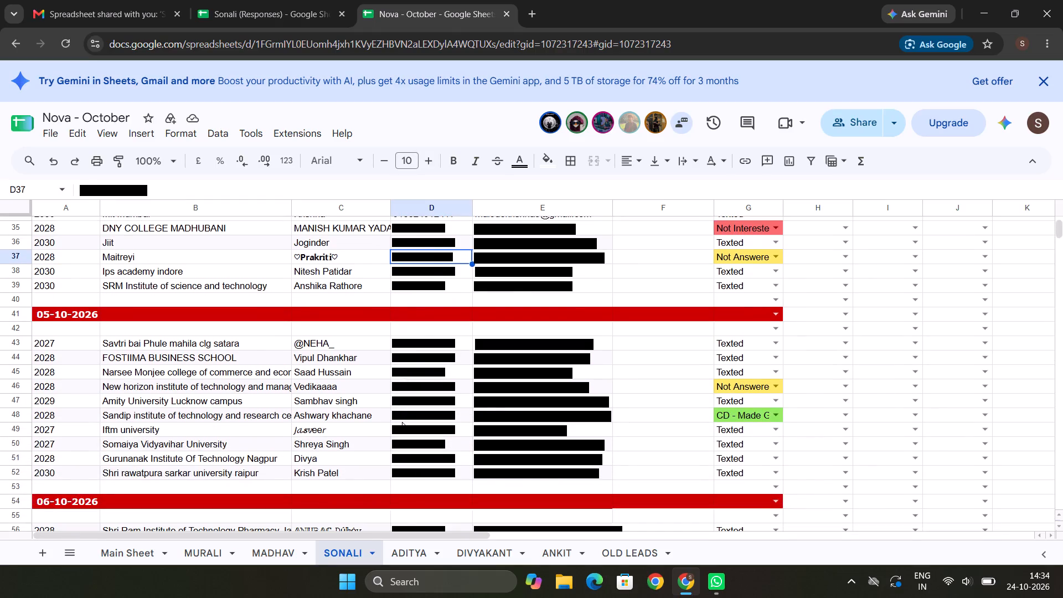
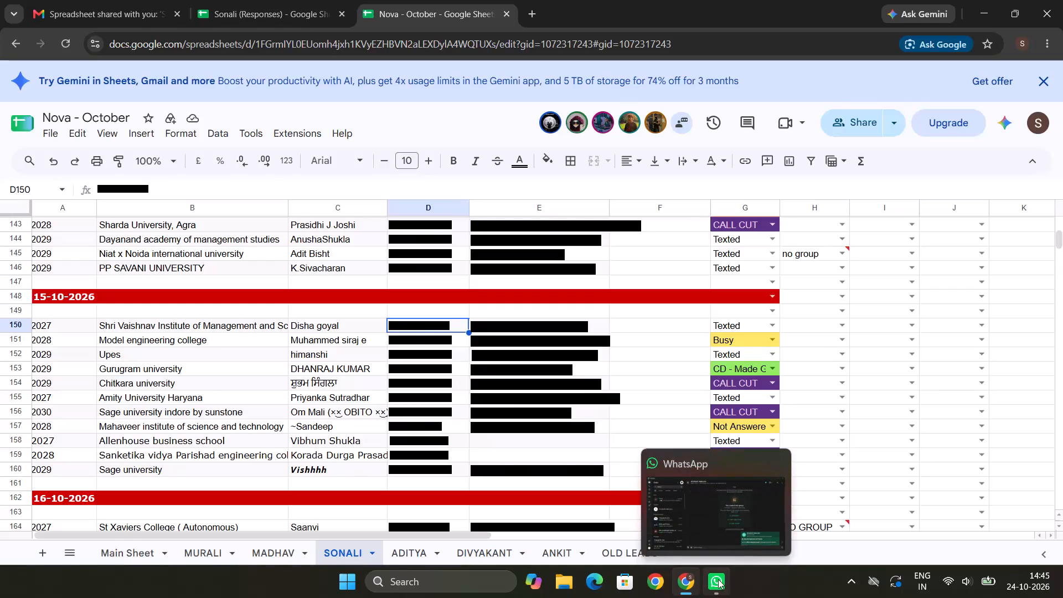
# Set the call status of the Model engineering college lead under 15-10-2026 to CALL CUT.
pyautogui.click(769, 341)
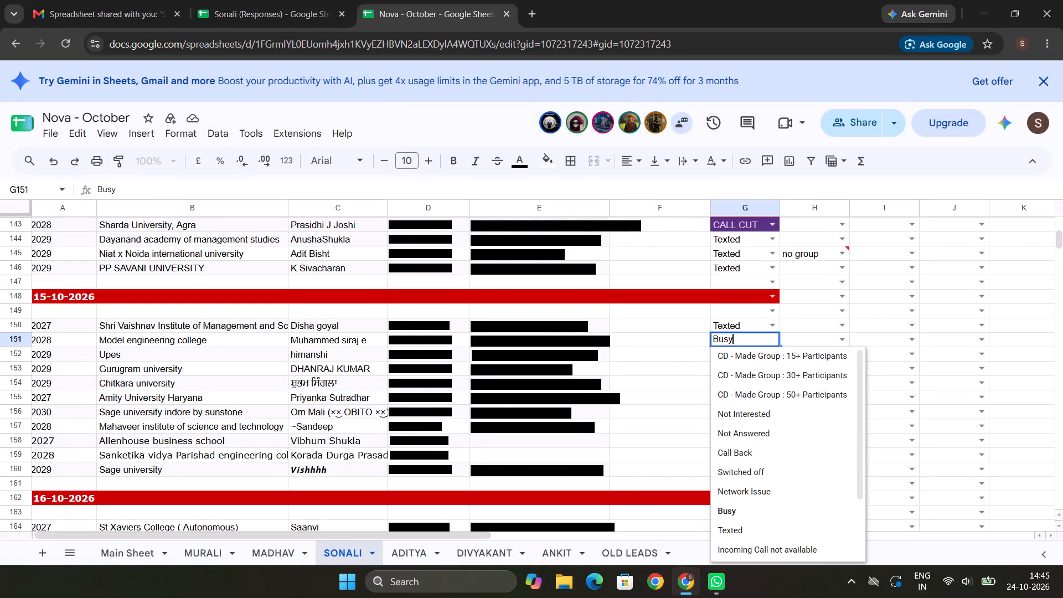
pyautogui.scroll(-1, 740, 494)
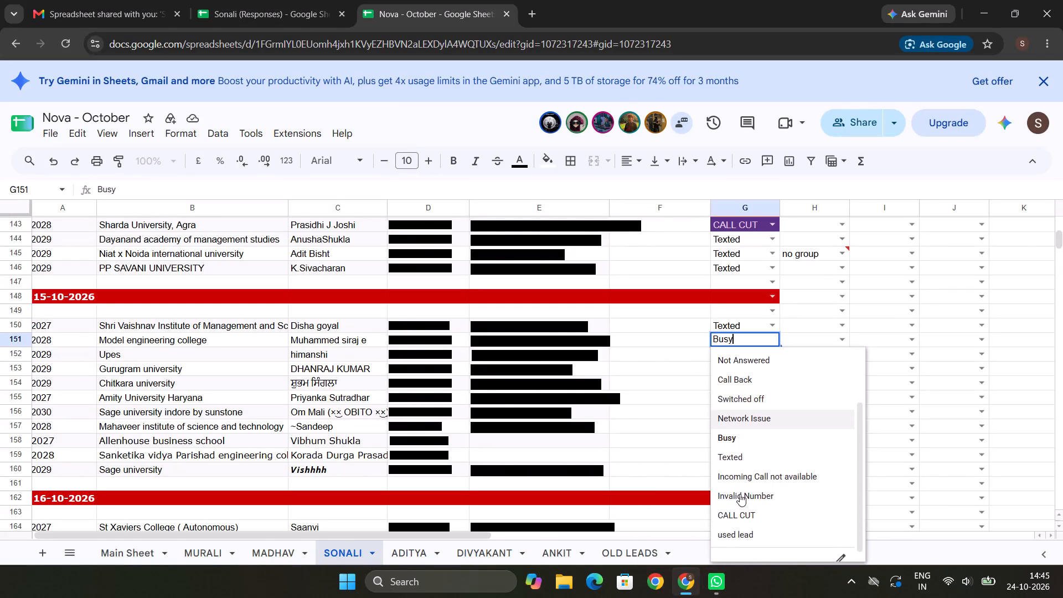
pyautogui.scroll(-1, 740, 494)
pyautogui.click(733, 510)
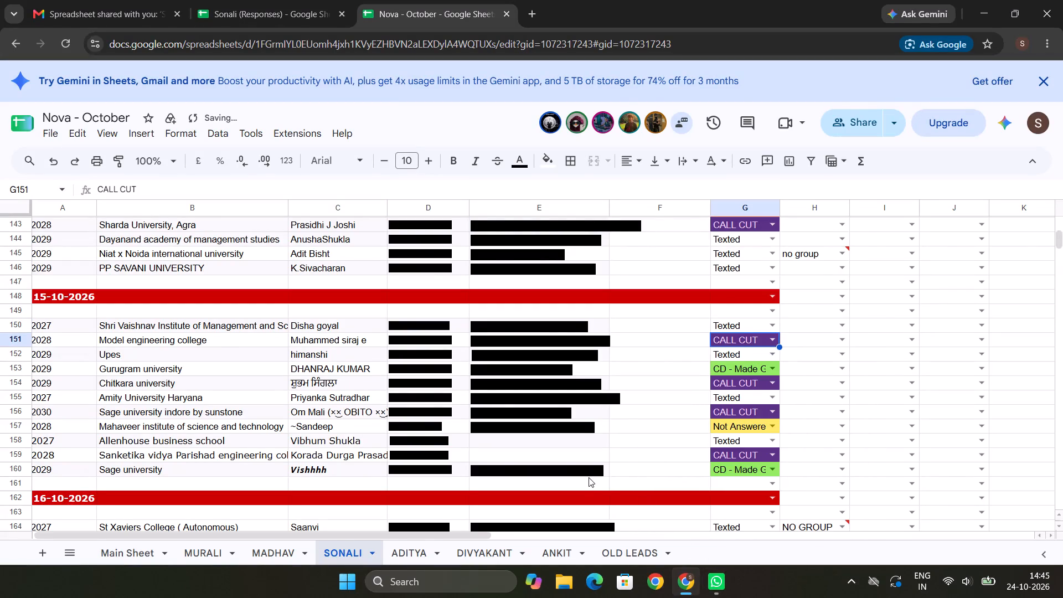
# Review the call statuses of the leads in the 16-10-2026 and 17-10-2026 sections.
pyautogui.scroll(-2, 589, 477)
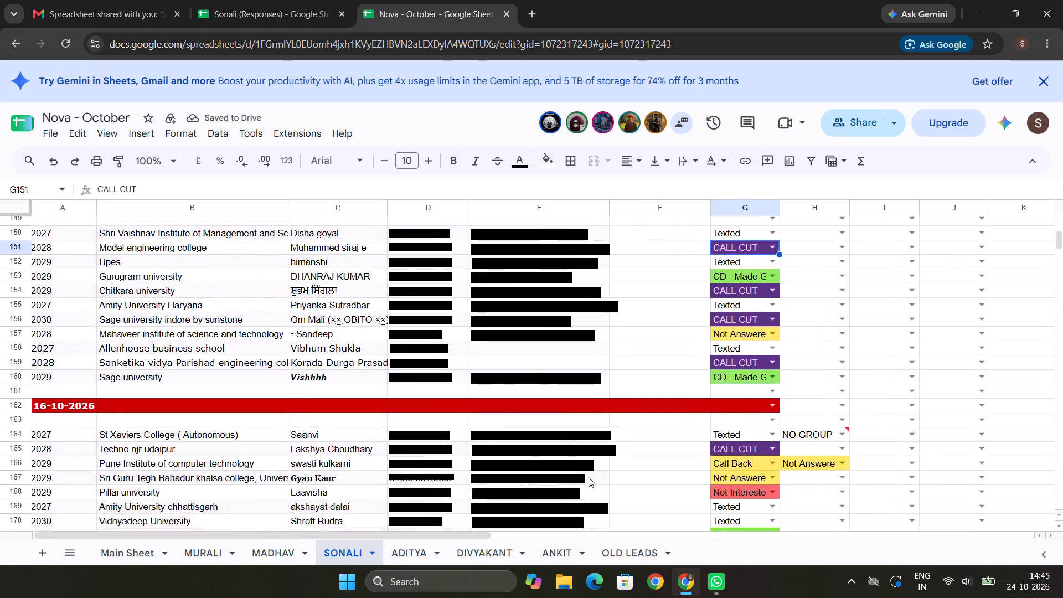
pyautogui.scroll(-1, 589, 477)
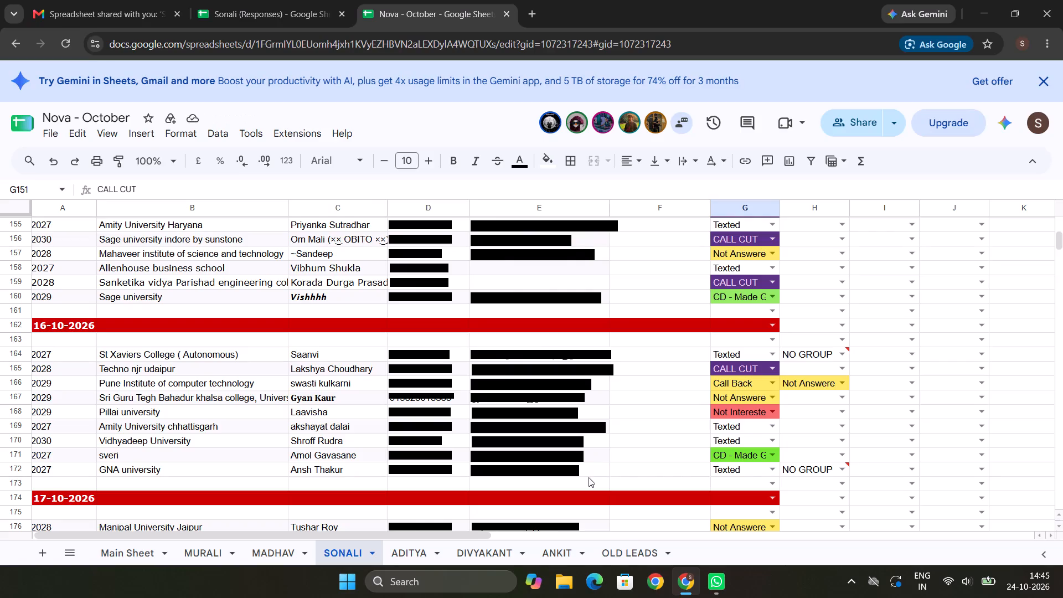
pyautogui.scroll(-1, 589, 477)
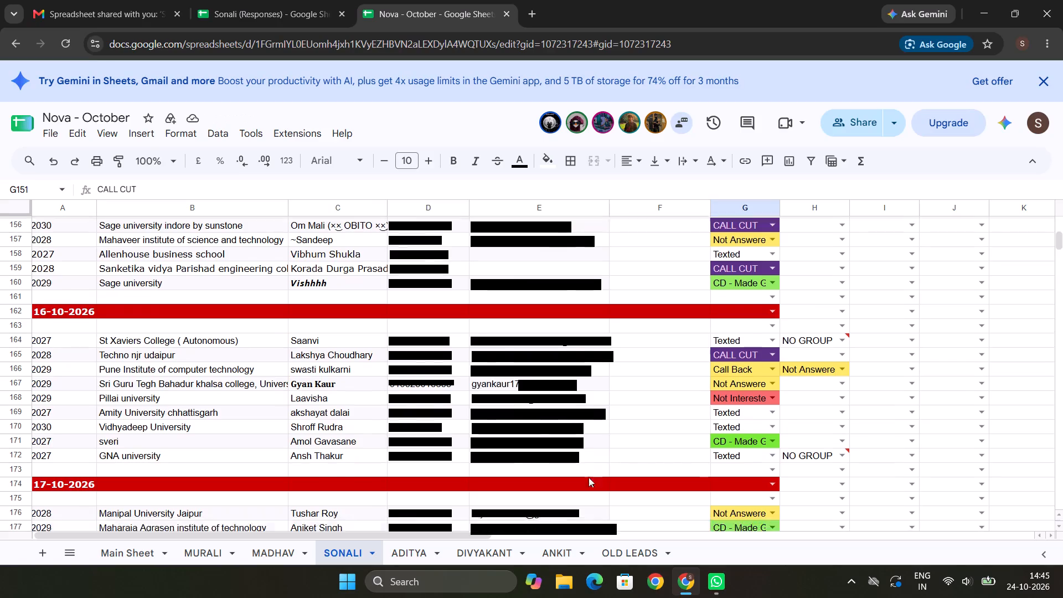
pyautogui.scroll(-1, 589, 477)
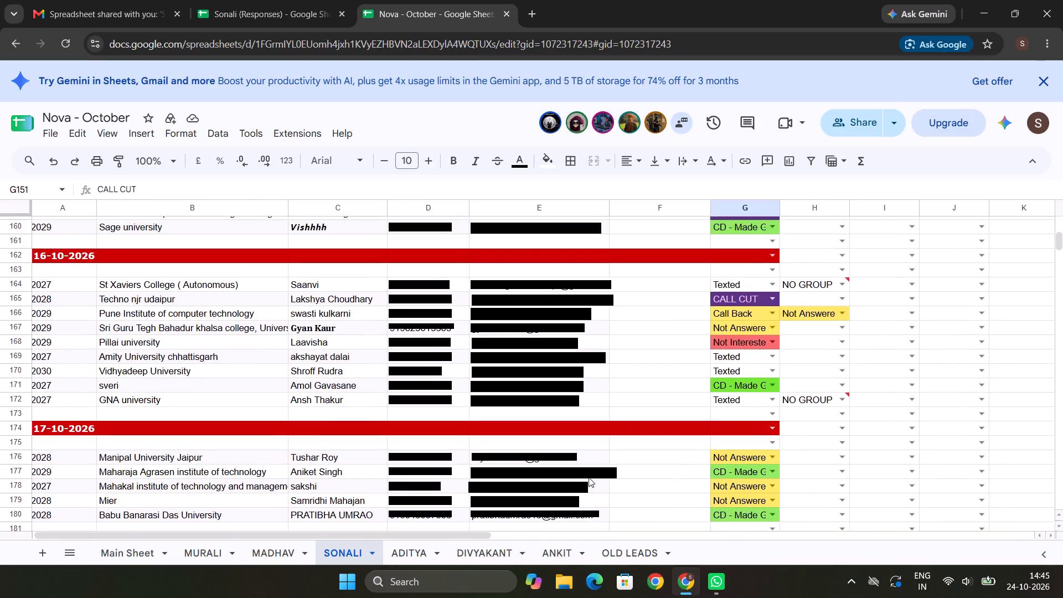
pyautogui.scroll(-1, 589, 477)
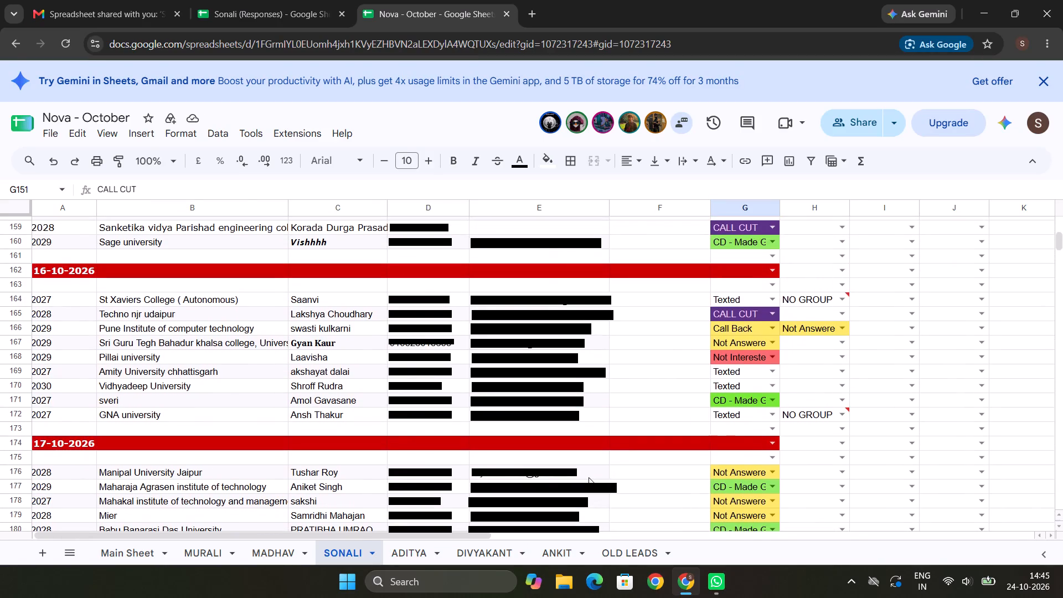
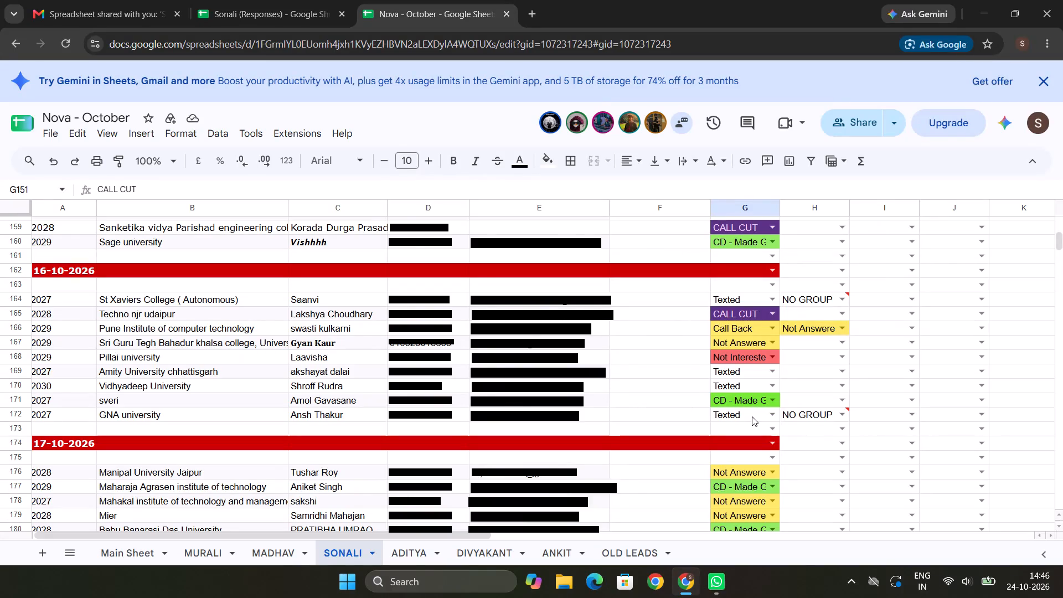
# Continue reviewing the call statuses of the leads in the 17-10-2026 section of the SONALI sheet.
pyautogui.scroll(-2, 752, 416)
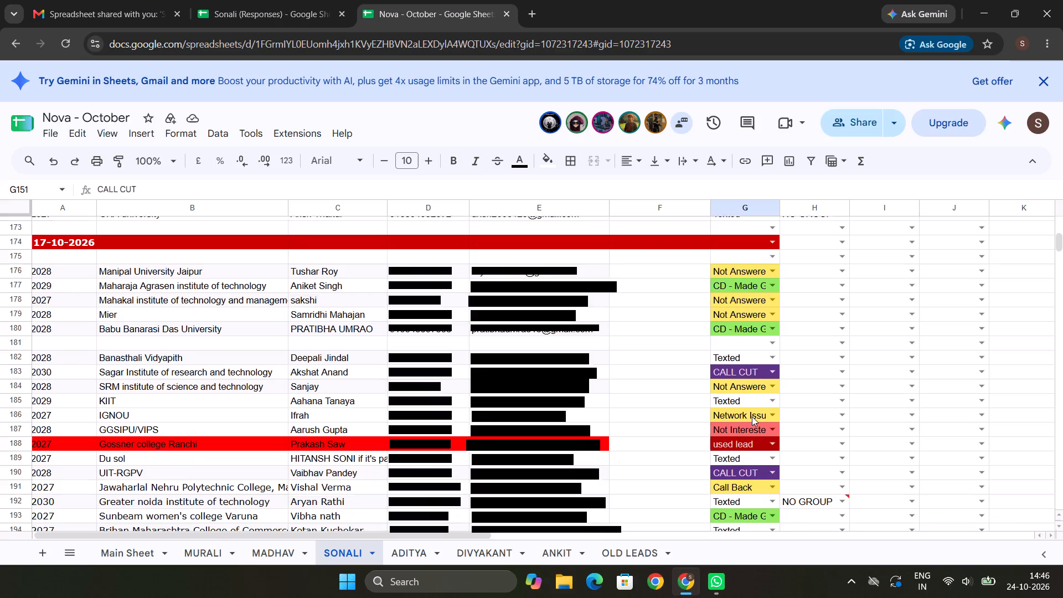
pyautogui.scroll(-1, 752, 416)
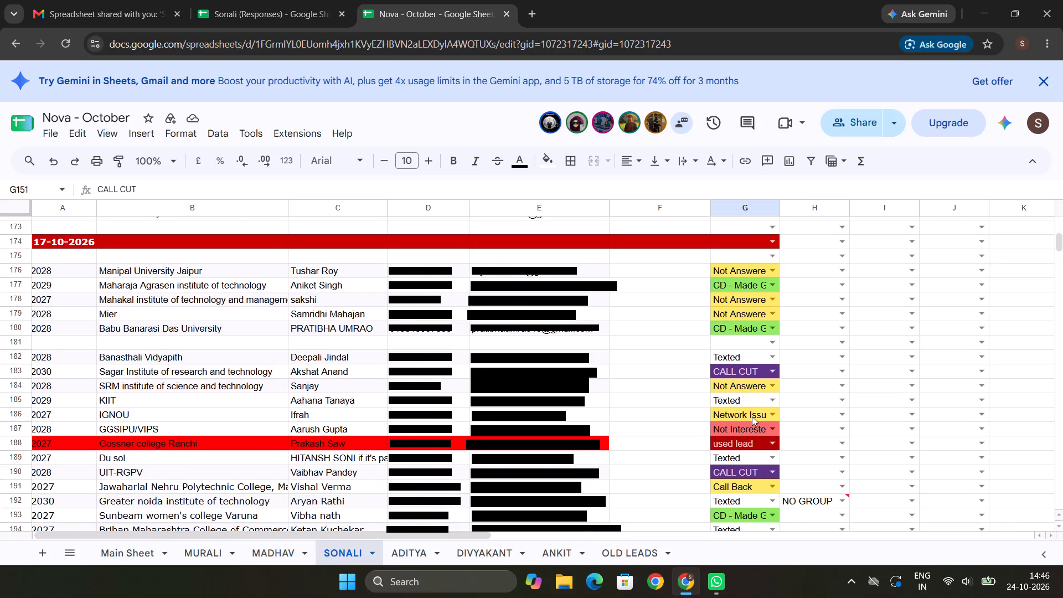
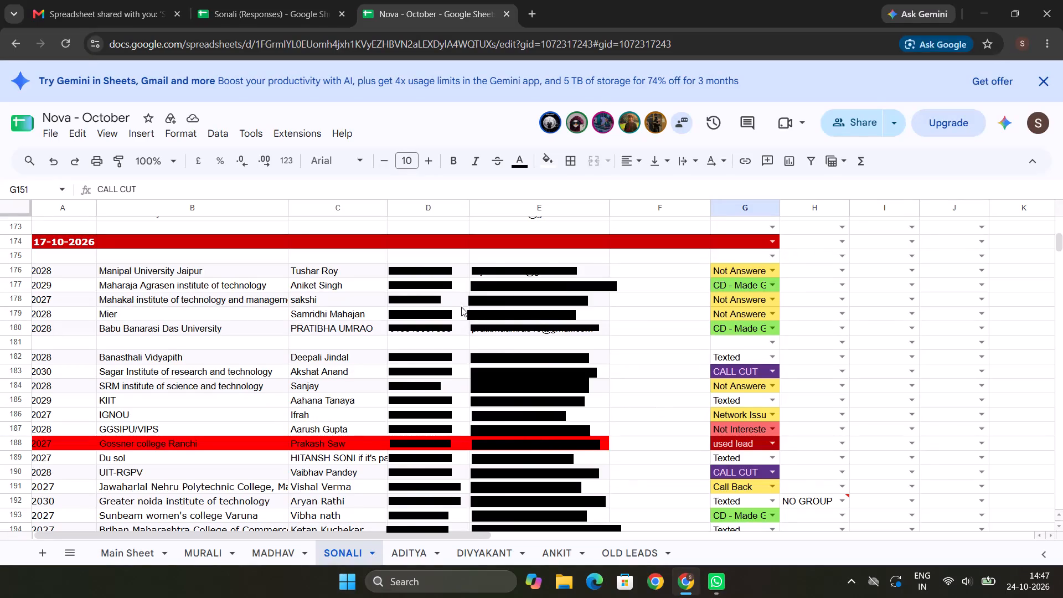
# Copy the phone number of the Mahakal institute of technology and management lead in the 17-10-2026 section.
pyautogui.click(443, 294)
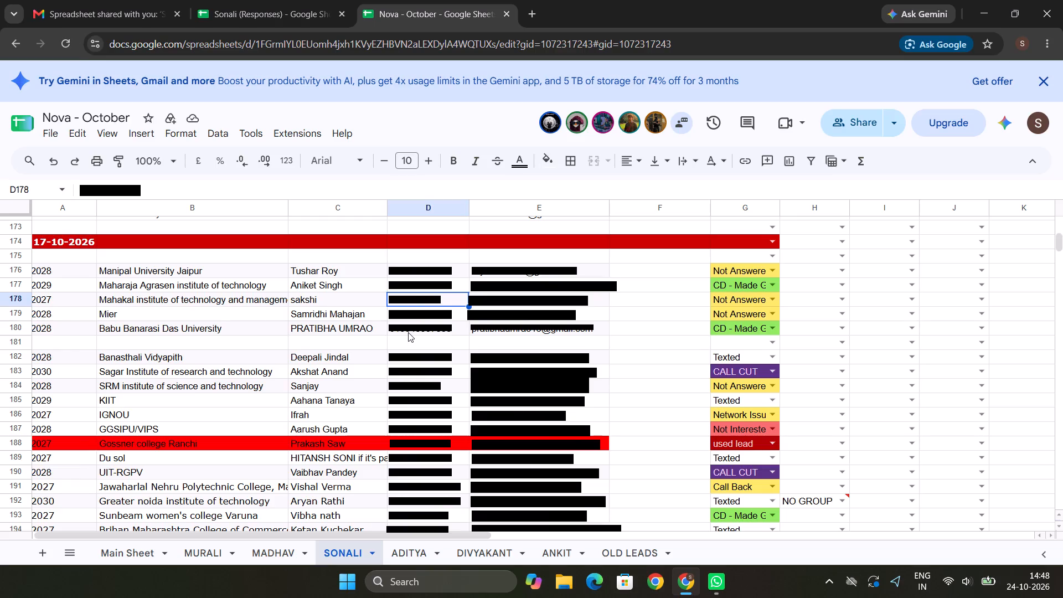
pyautogui.click(415, 303)
pyautogui.hotkey('ctrl', 'c')
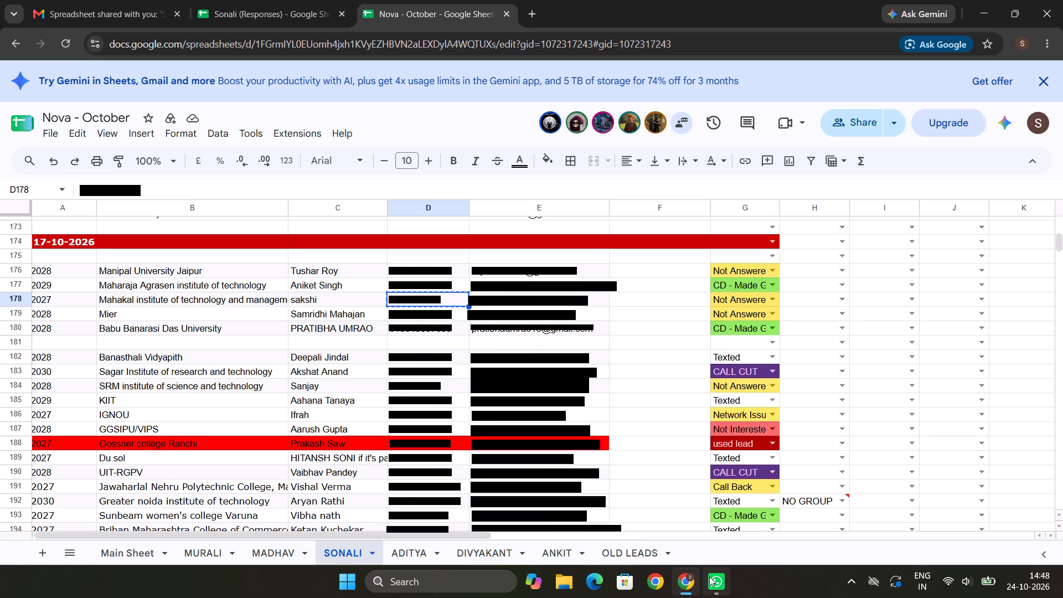
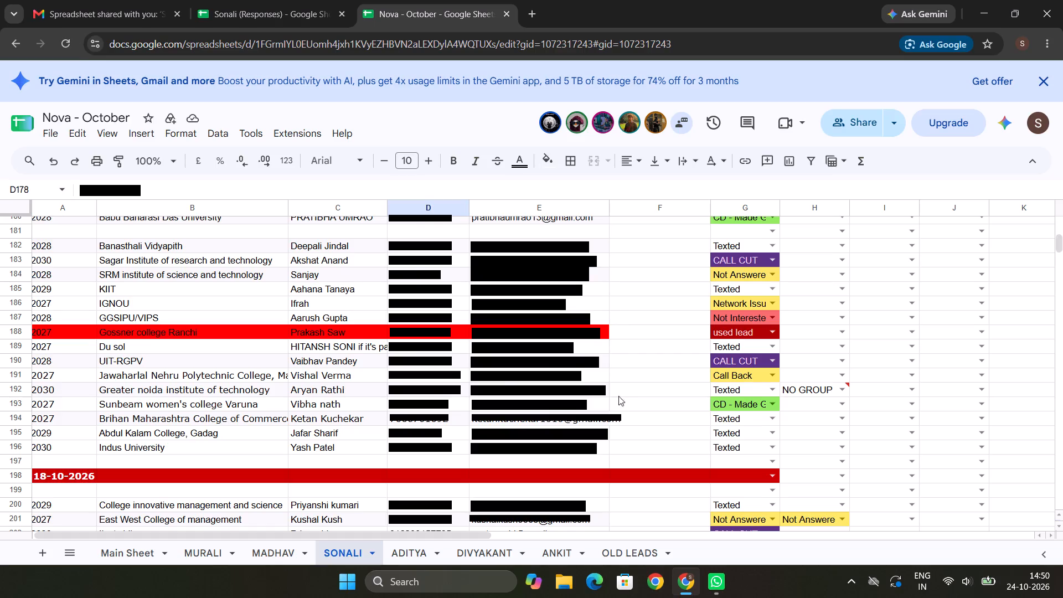
# Select the phone number of the IGNOU lead marked with a network issue in the 17-10-2026 section.
pyautogui.scroll(-1, 657, 425)
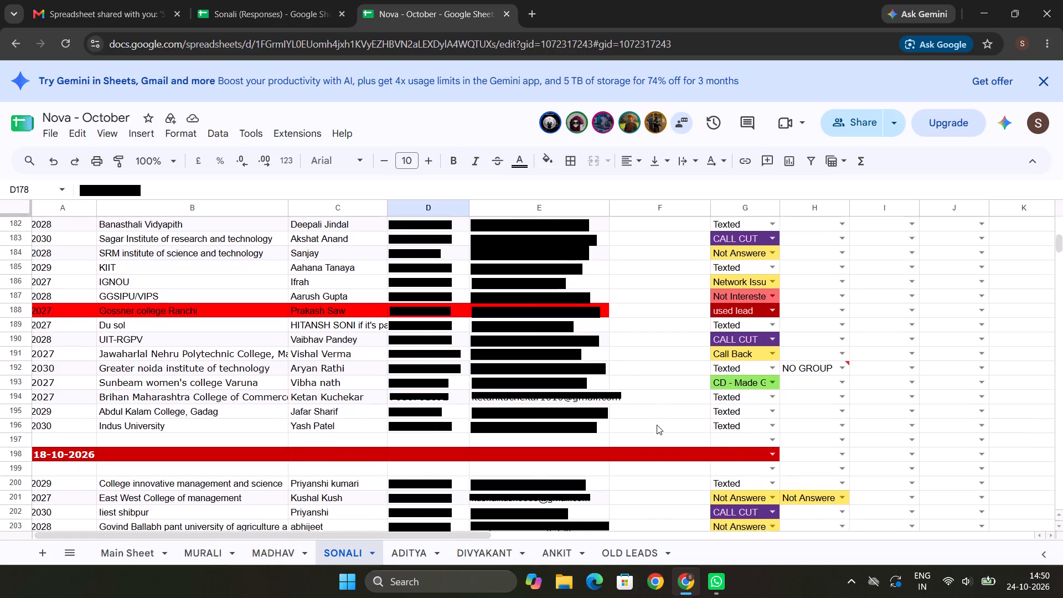
pyautogui.scroll(-1, 657, 425)
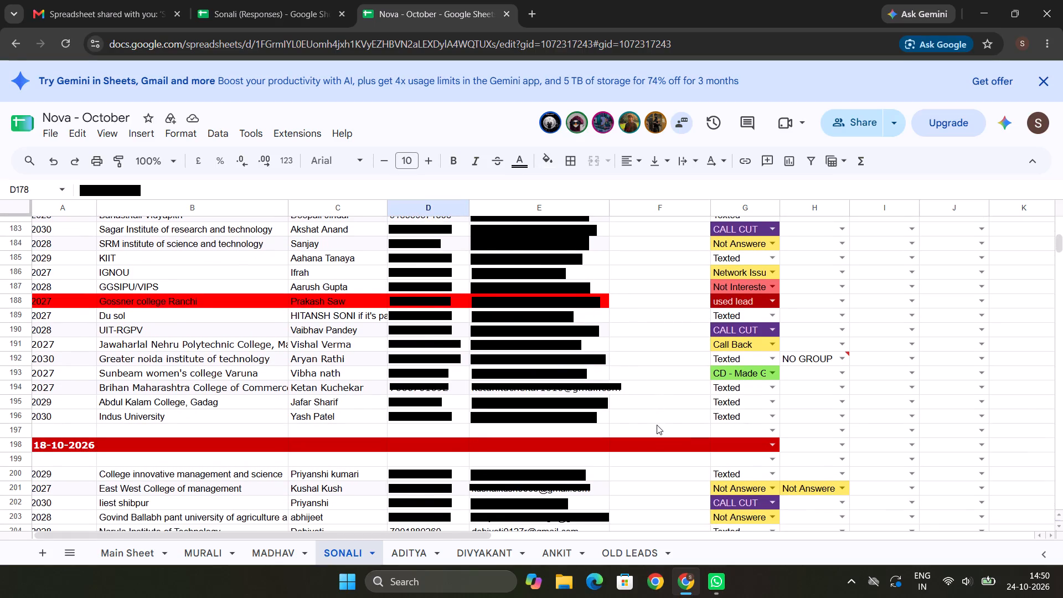
pyautogui.scroll(2, 657, 425)
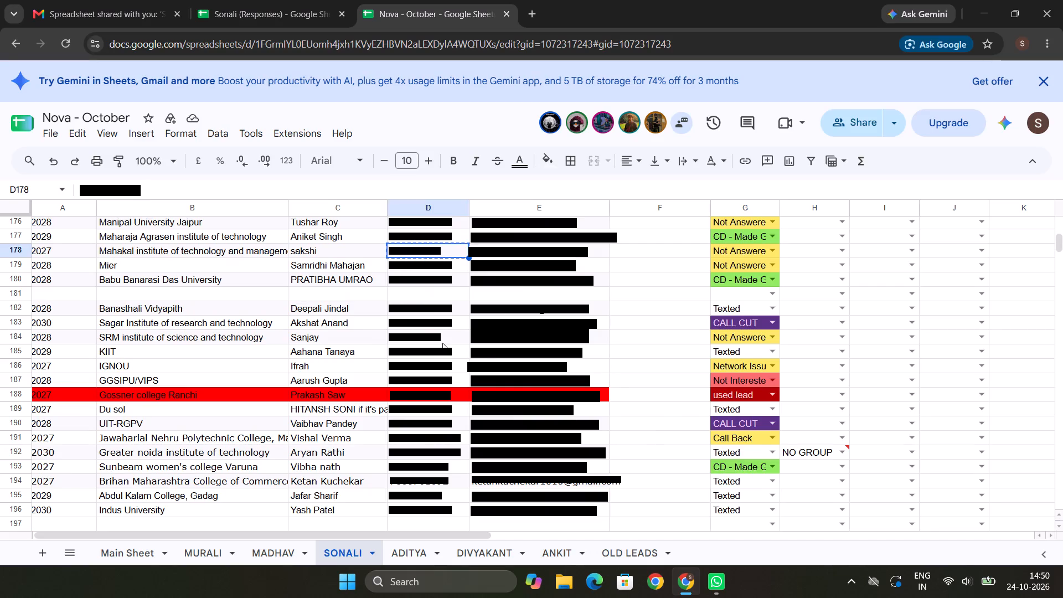
pyautogui.click(400, 369)
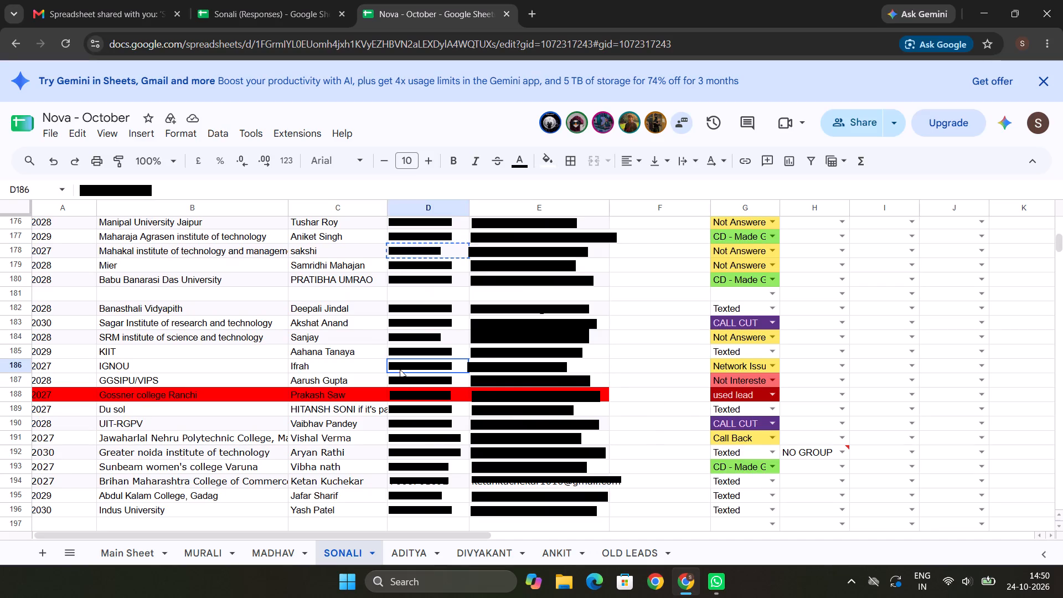
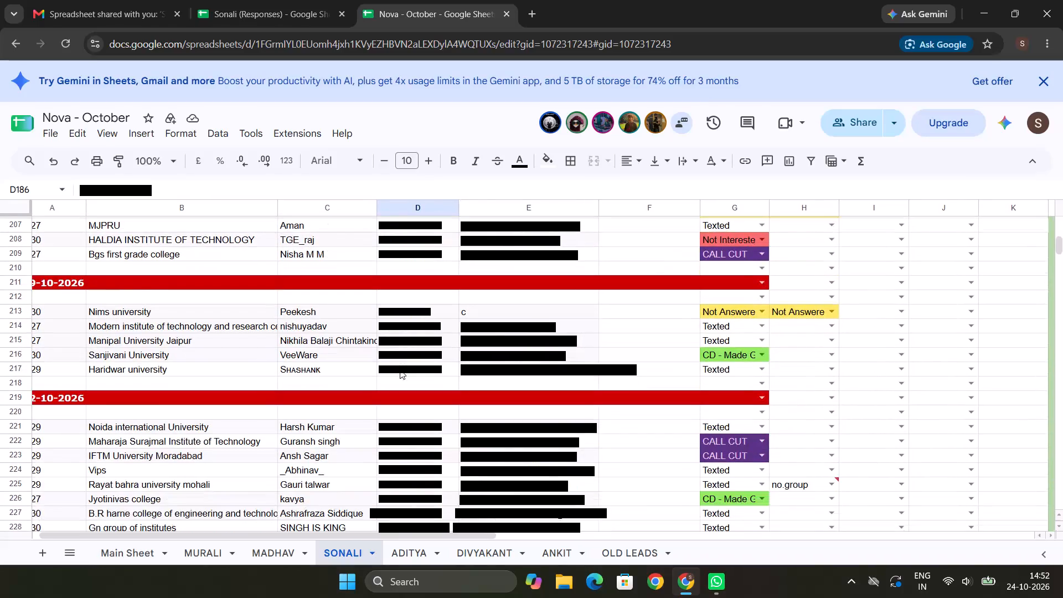
# Review the leads and their call statuses in the 18-10-2026 and 19-10-2026 sections for follow-up.
pyautogui.scroll(4, 400, 369)
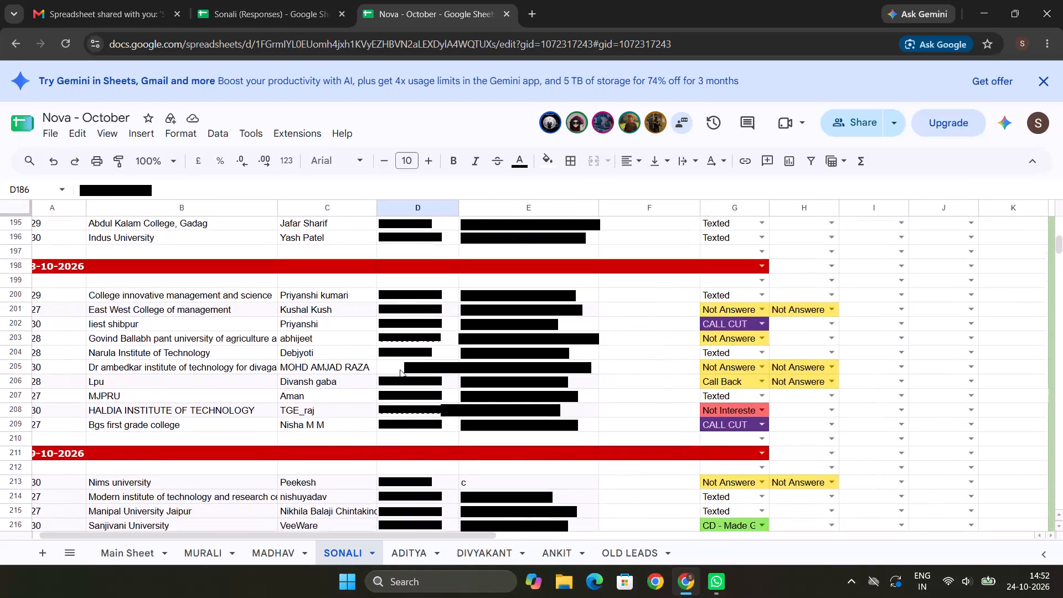
pyautogui.scroll(2, 400, 369)
pyautogui.scroll(-1, 400, 369)
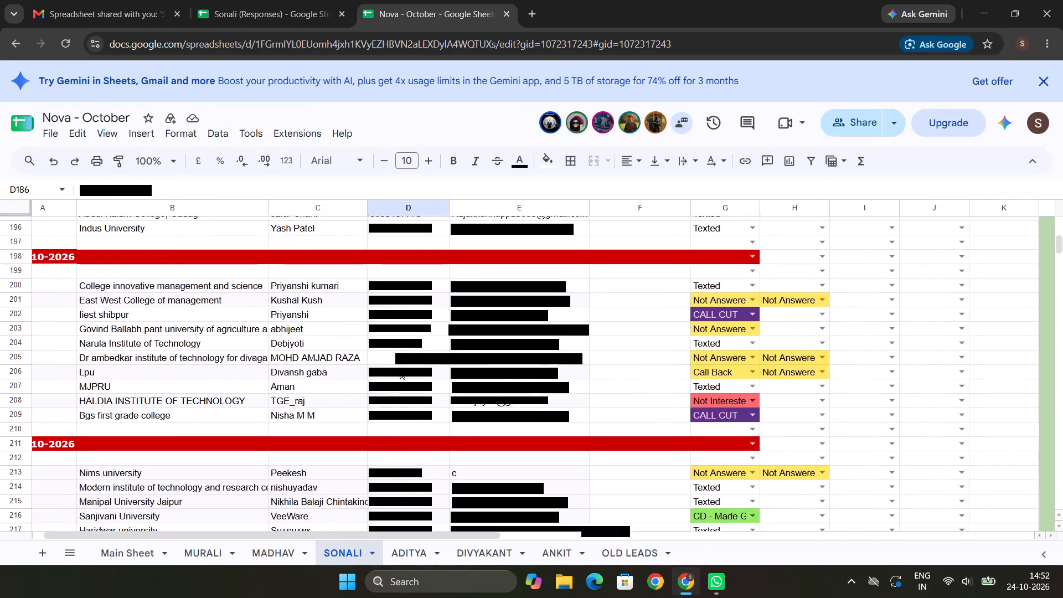
pyautogui.scroll(-1, 400, 369)
pyautogui.hscroll(1, 400, 369)
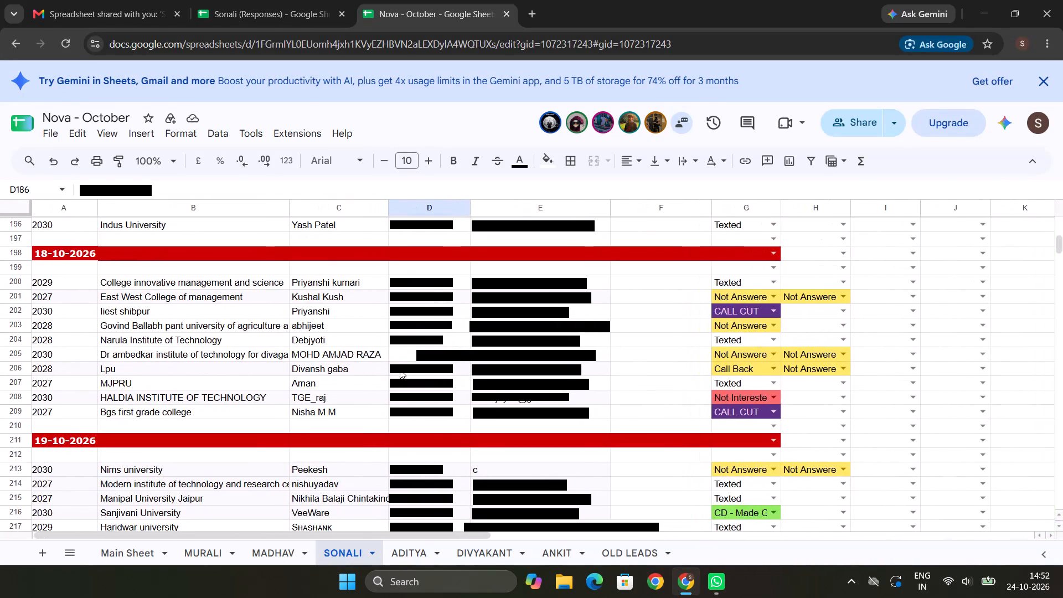
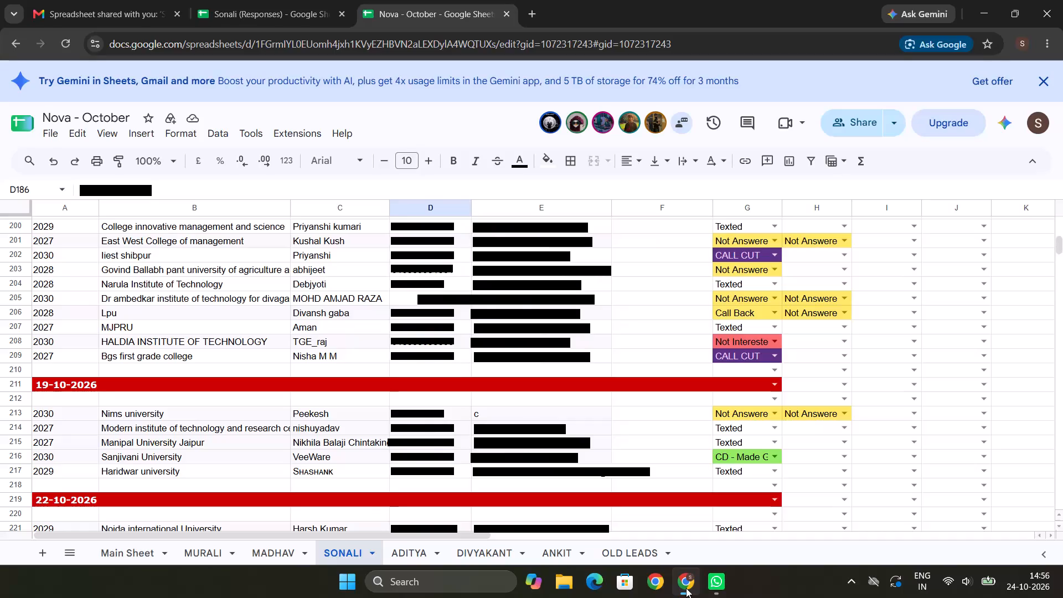
# Review the leads and their call statuses from the 22-10-2026 section through the start of the 24-10-2026 section.
pyautogui.scroll(-1, 686, 588)
pyautogui.scroll(-5, 530, 498)
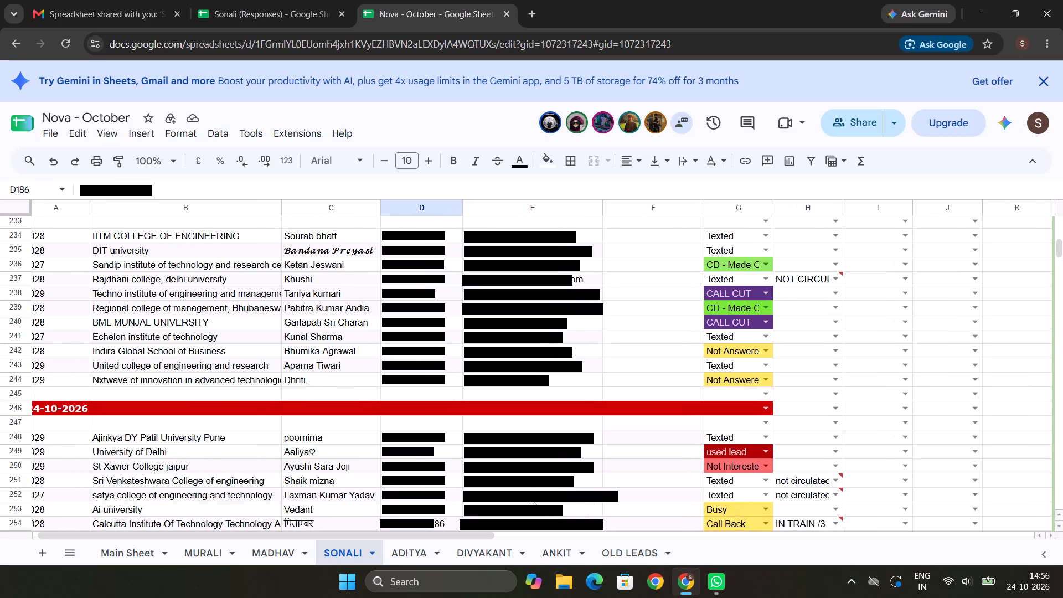
pyautogui.scroll(-1, 530, 498)
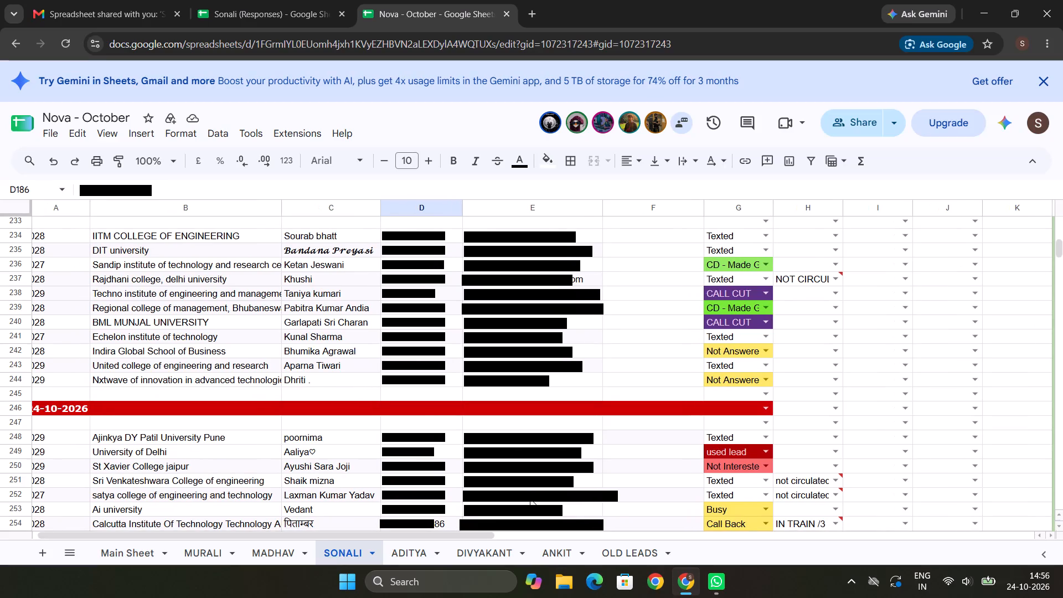
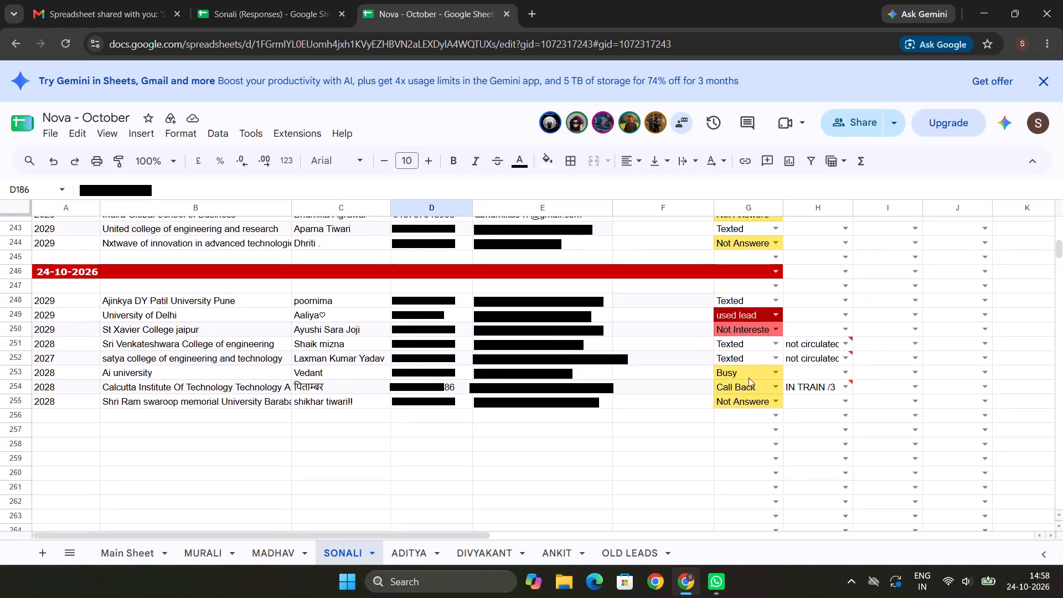
# Narrow the blank column F slightly, between the email addresses and the call statuses.
pyautogui.click(741, 377)
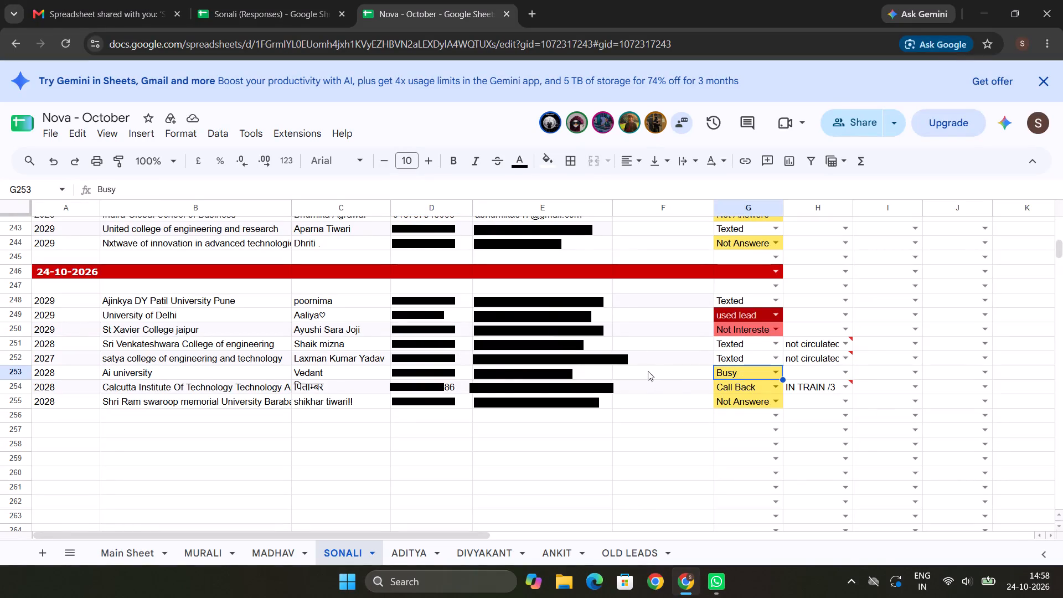
pyautogui.click(648, 371)
pyautogui.scroll(2, 699, 281)
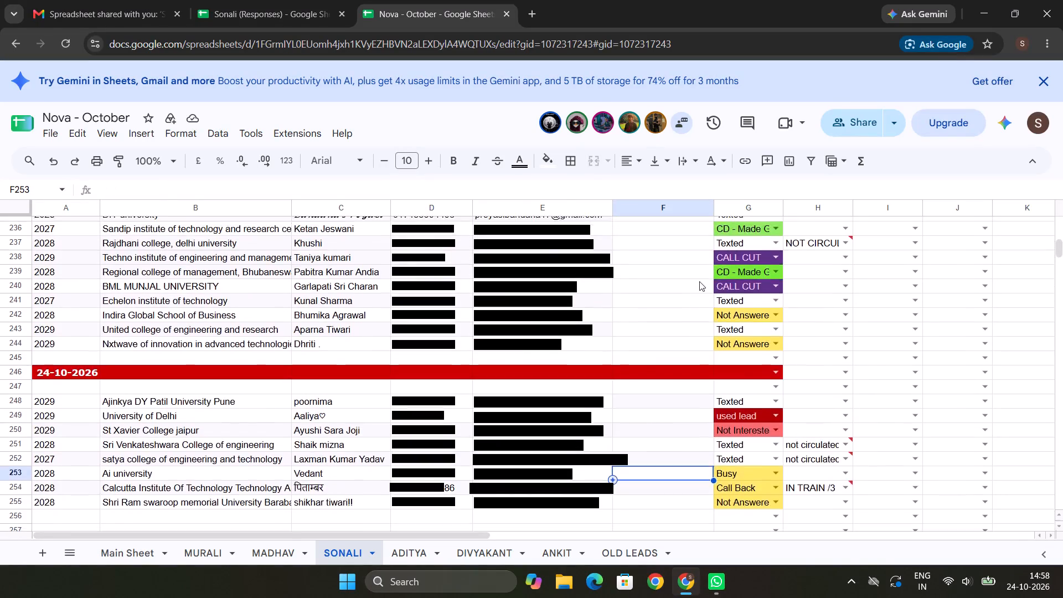
pyautogui.scroll(1, 699, 281)
pyautogui.moveTo(718, 204); pyautogui.dragTo(706, 203)
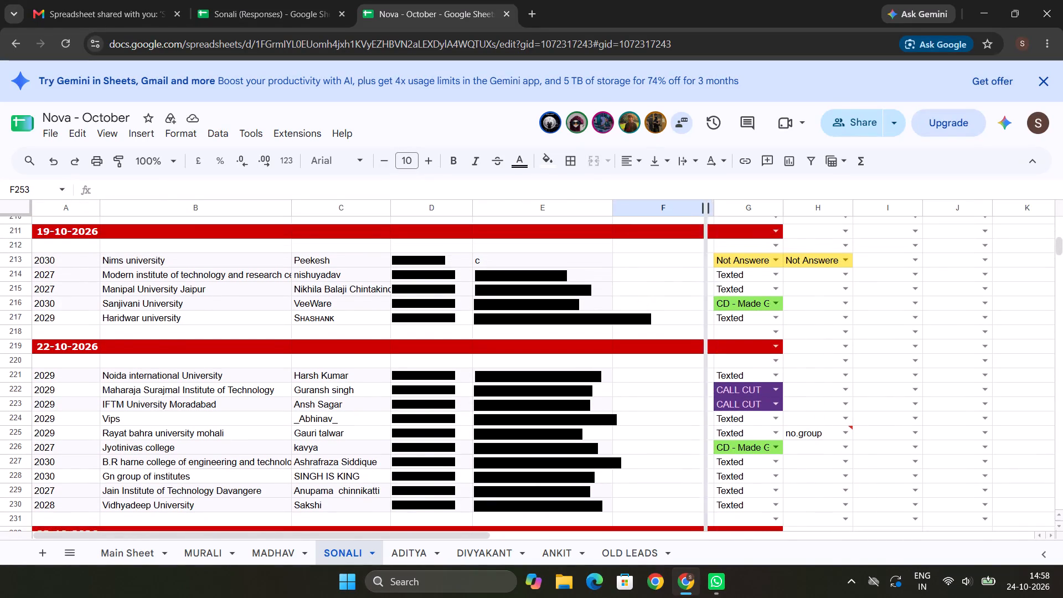
# Narrow the blank column F further, bringing the call statuses closer to the email addresses.
pyautogui.moveTo(706, 203); pyautogui.dragTo(698, 202)
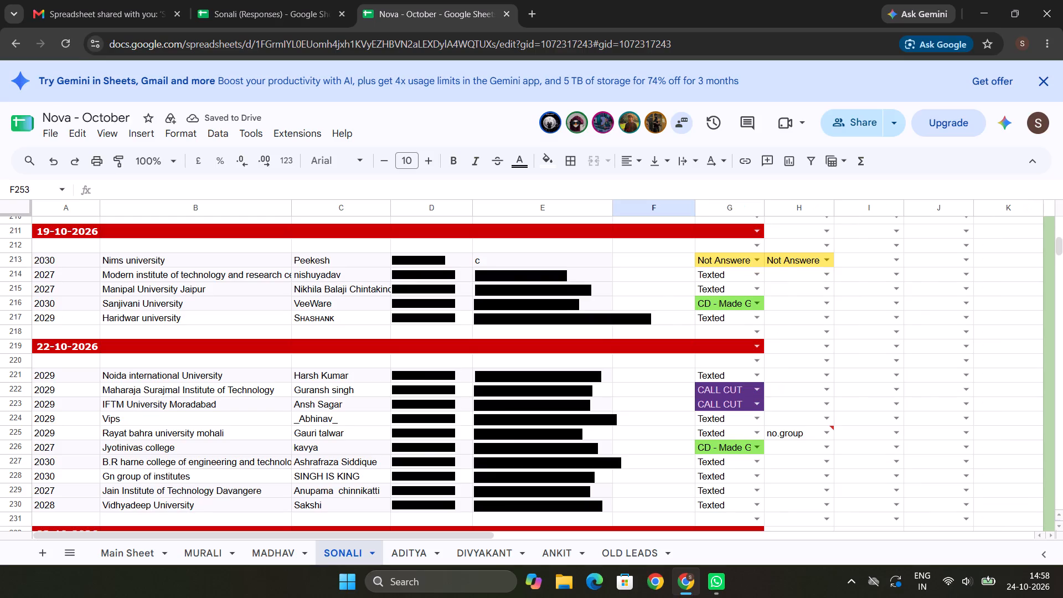
# Return to the leads and call statuses in the 24-10-2026 section.
pyautogui.scroll(-3, 565, 314)
pyautogui.scroll(2, 565, 314)
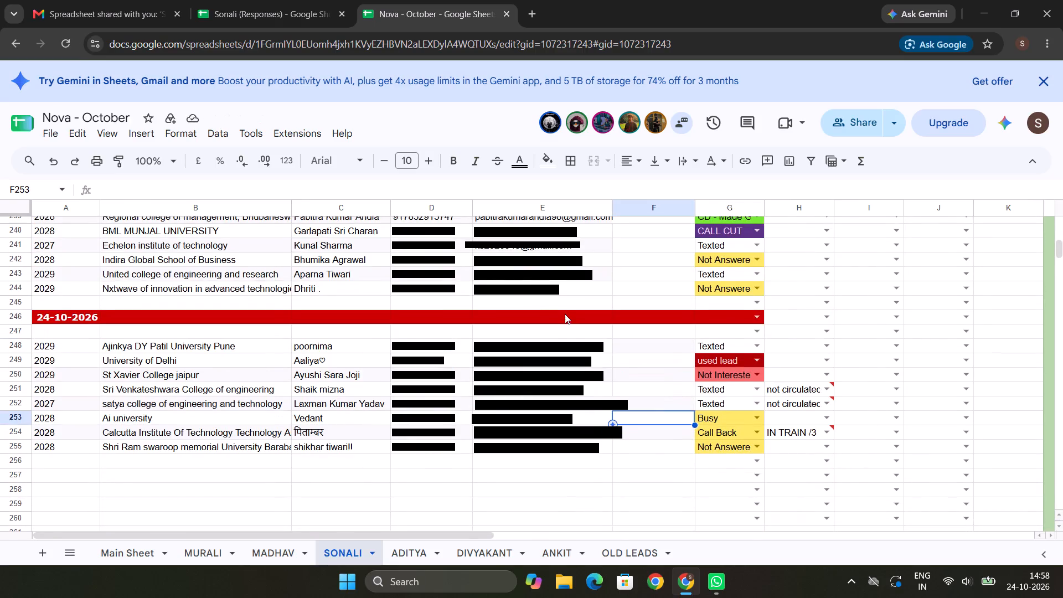
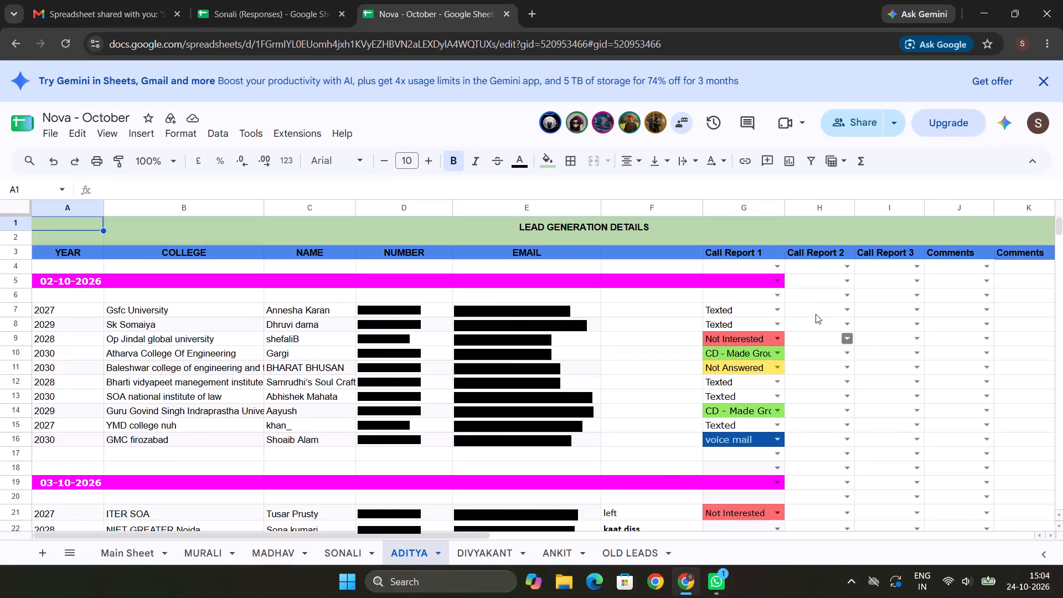
# Enter CALL CUT as Call Report 2 for the Baleshwar college lead in the 02-10-2026 section of the ADITYA sheet.
pyautogui.click(850, 368)
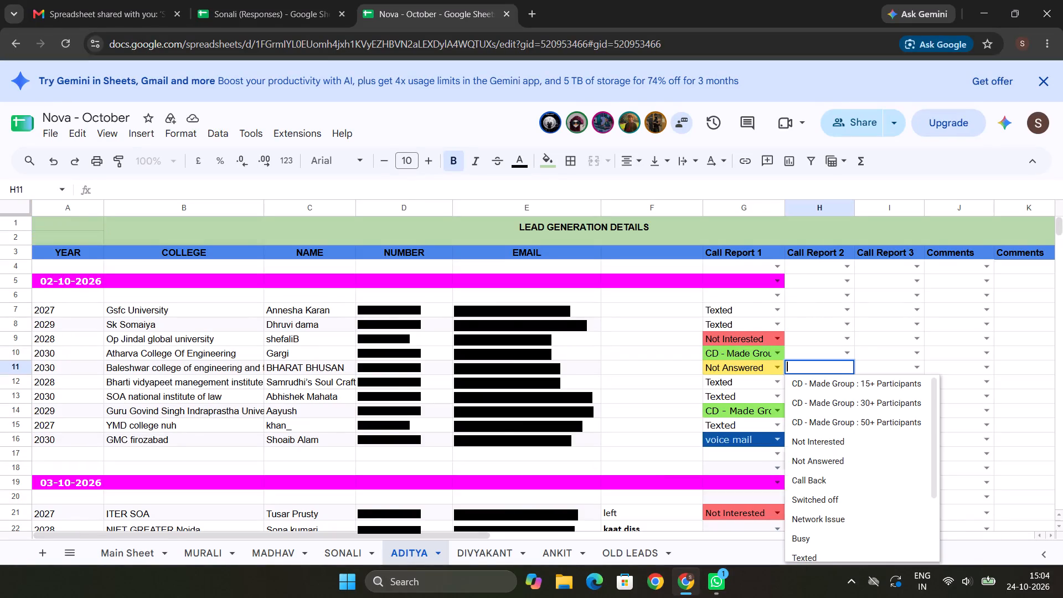
pyautogui.scroll(-3, 828, 475)
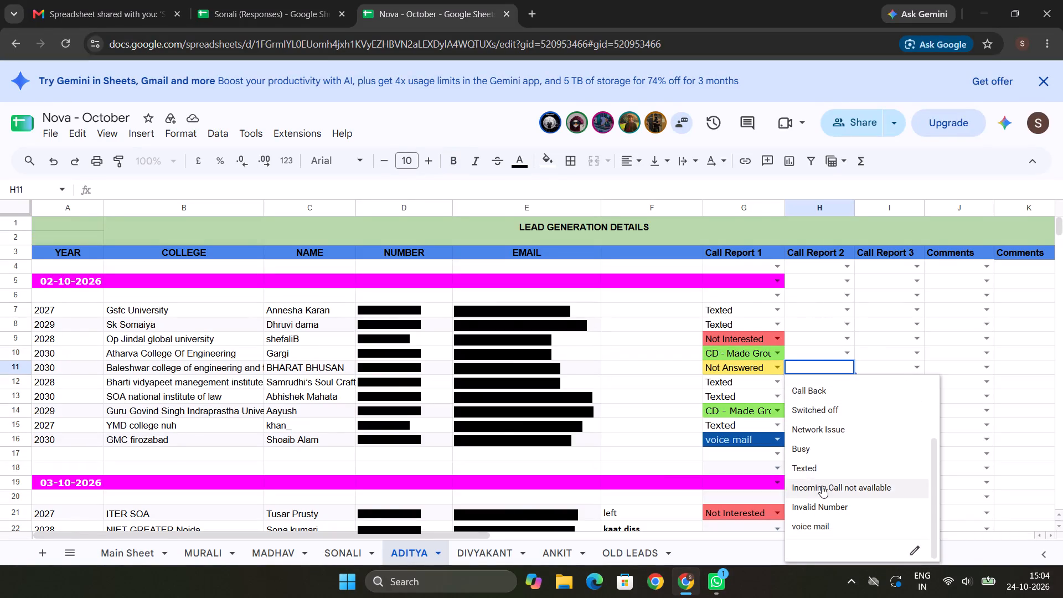
pyautogui.scroll(4, 809, 448)
pyautogui.click(796, 369)
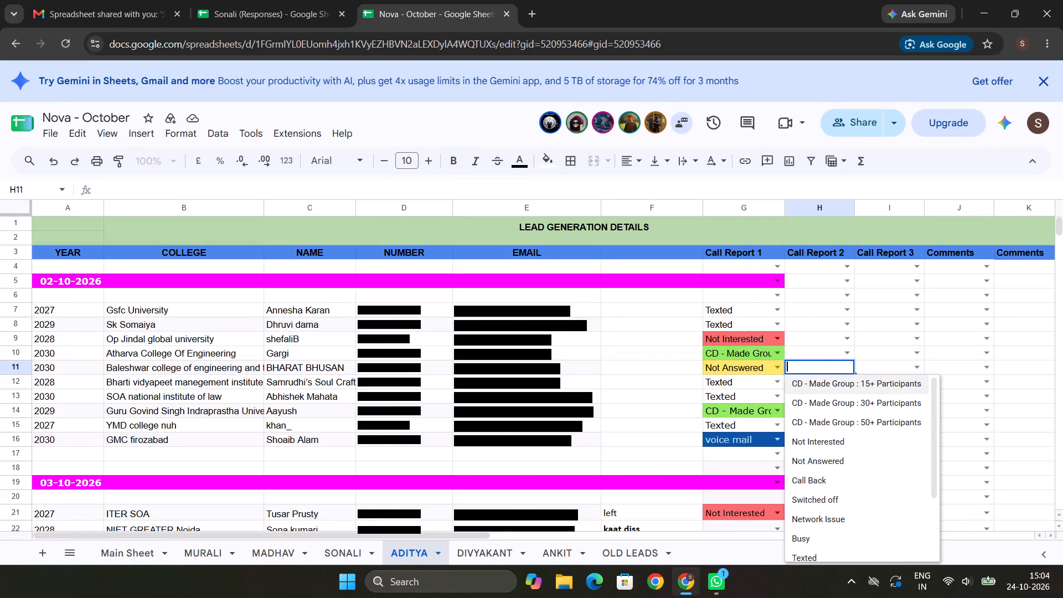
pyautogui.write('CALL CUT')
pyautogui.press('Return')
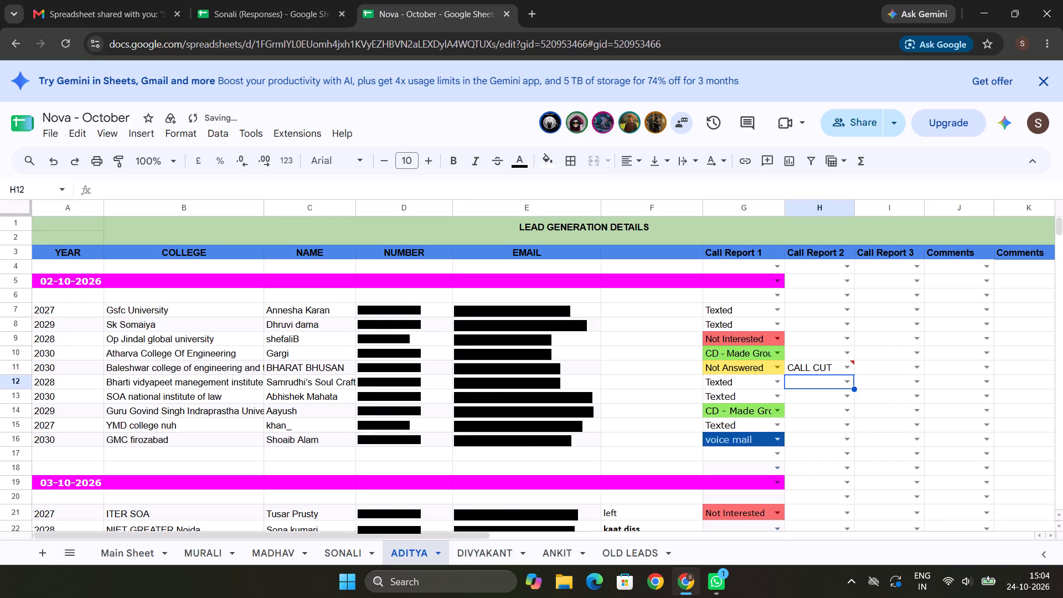
# Review the leads and their call statuses in the 03-10-2026 and 04-10-2026 sections for follow-up.
pyautogui.scroll(-4, 796, 369)
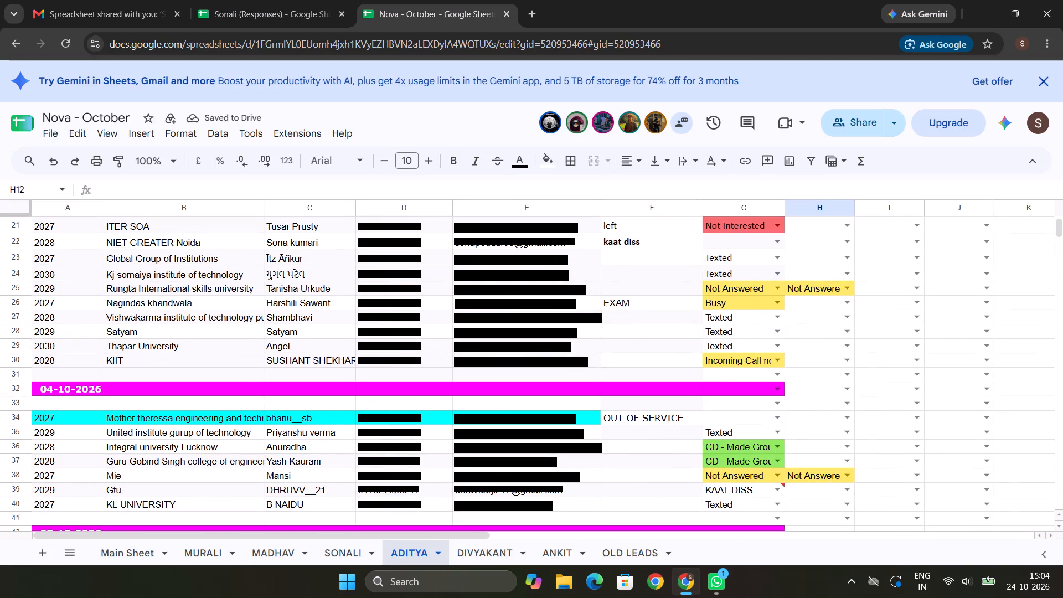
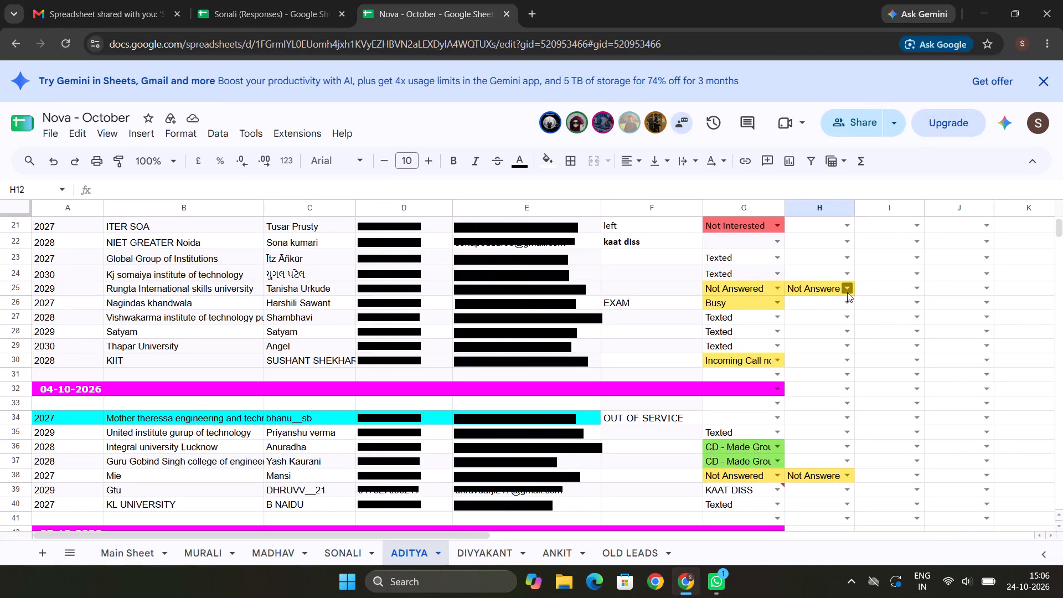
# For the Rungta International skills university lead in row 25, set the second call status to Call Back and enter 5:30 beside it.
pyautogui.click(848, 292)
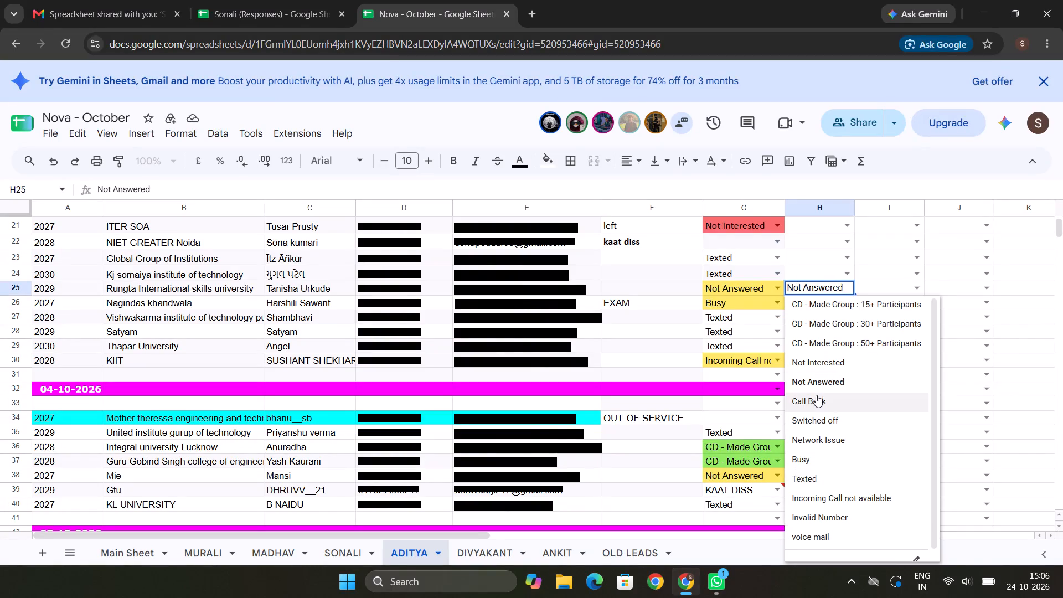
pyautogui.click(816, 394)
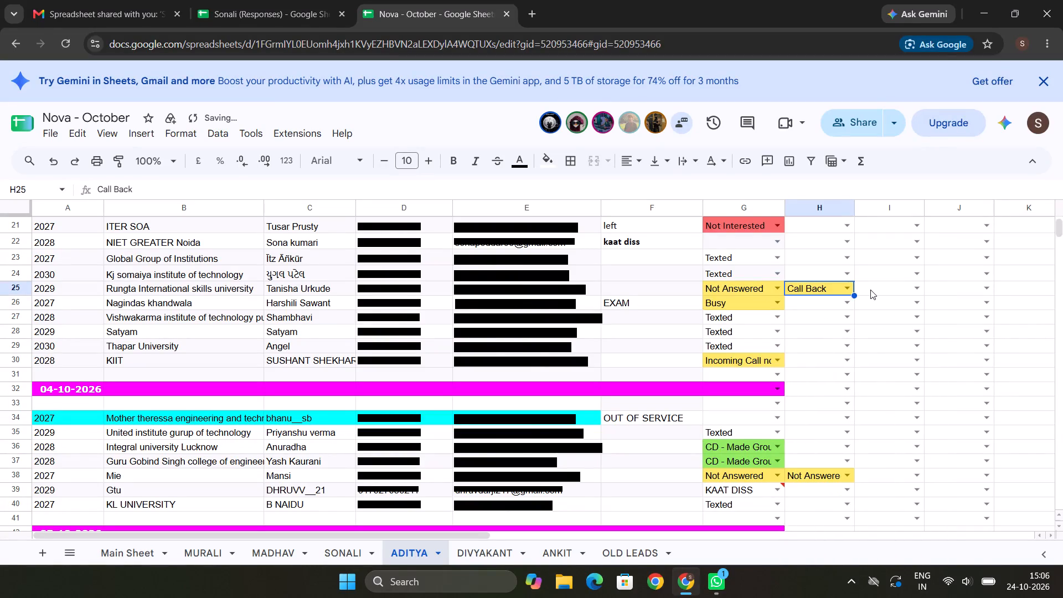
pyautogui.click(870, 290)
pyautogui.press('5')
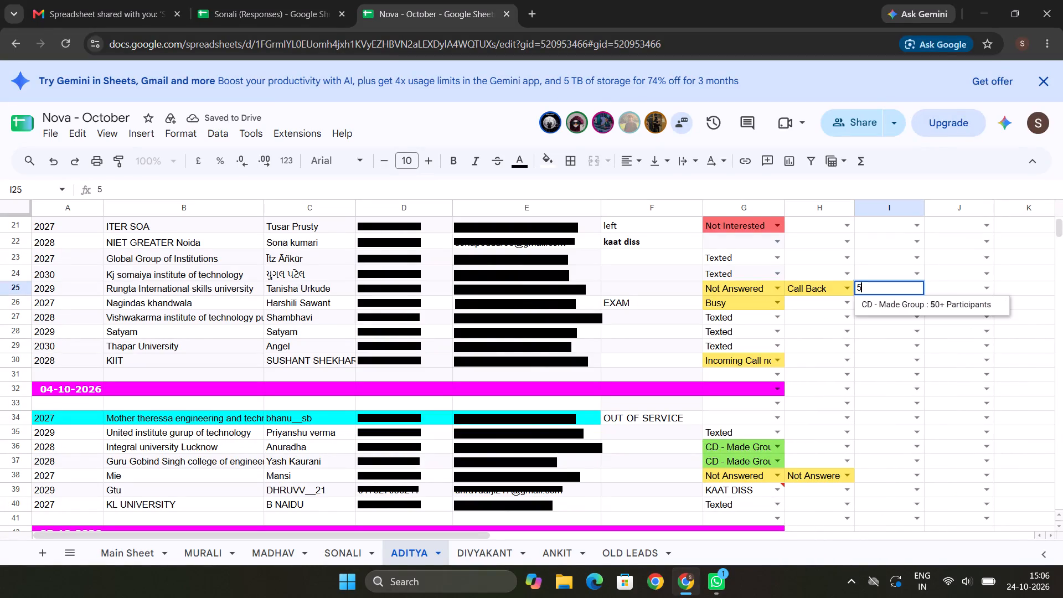
pyautogui.hotkey('shift', ':')
pyautogui.write('30')
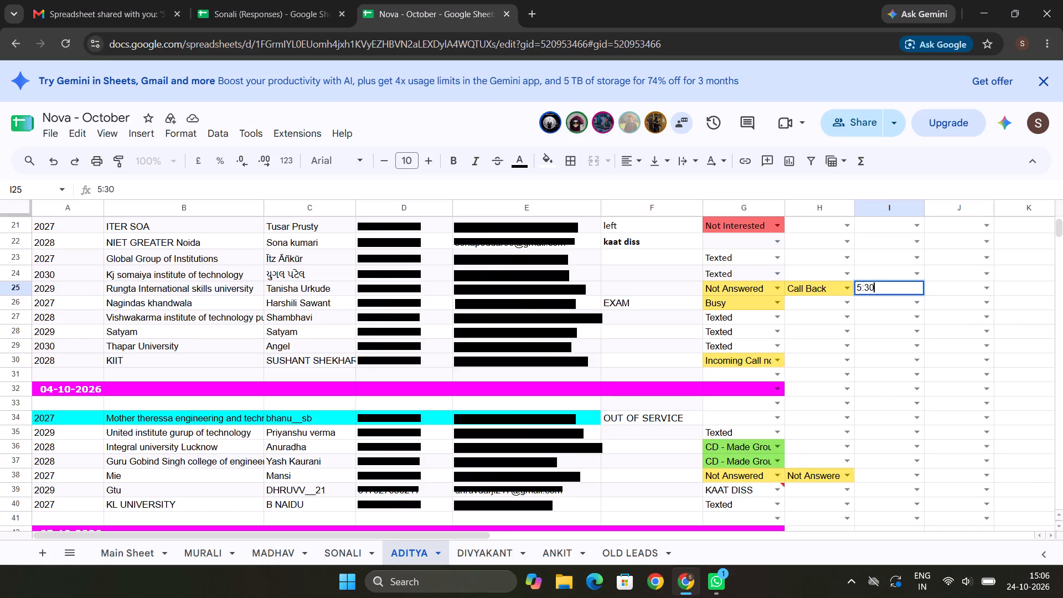
pyautogui.press('Return')
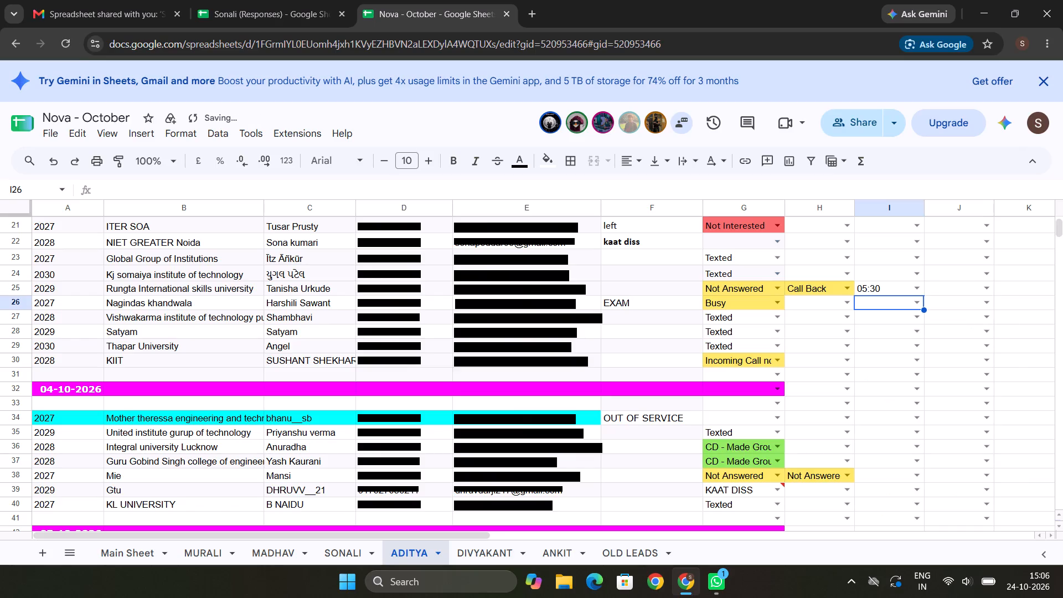
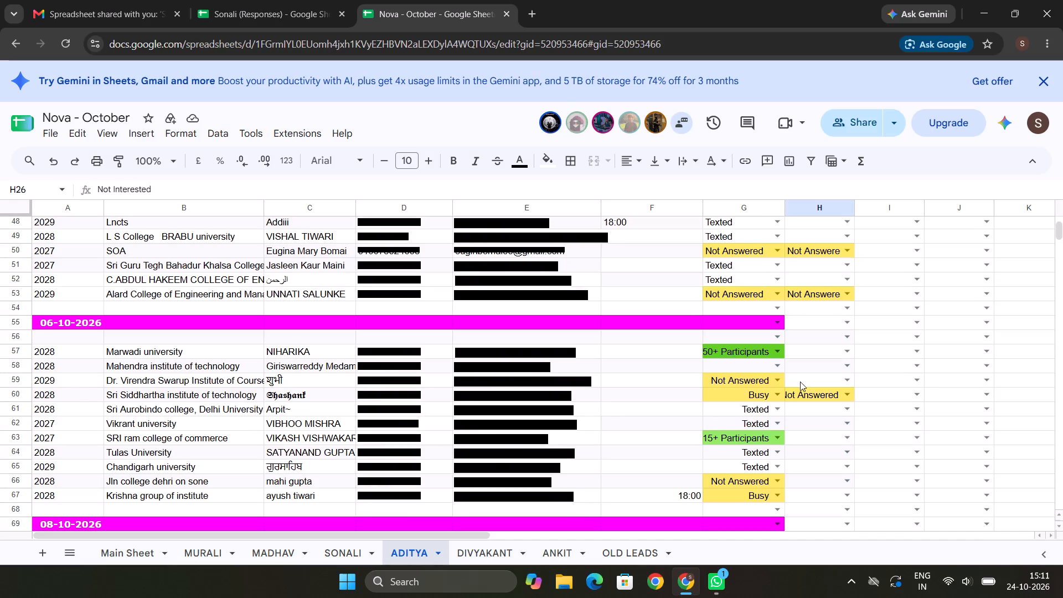
# Switch from the ADITYA sheet to the SONALI sheet.
pyautogui.click(349, 546)
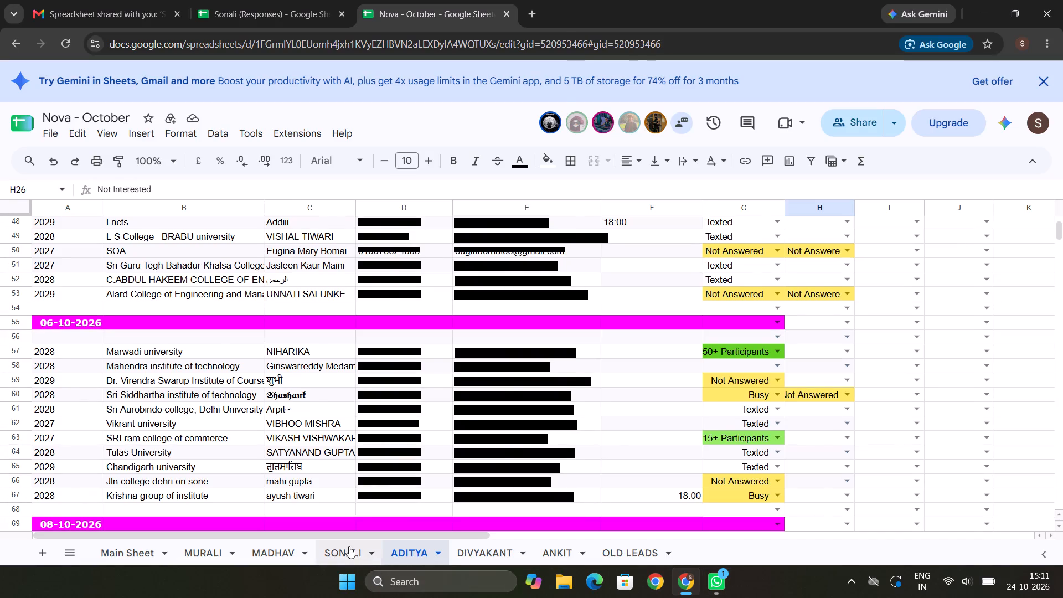
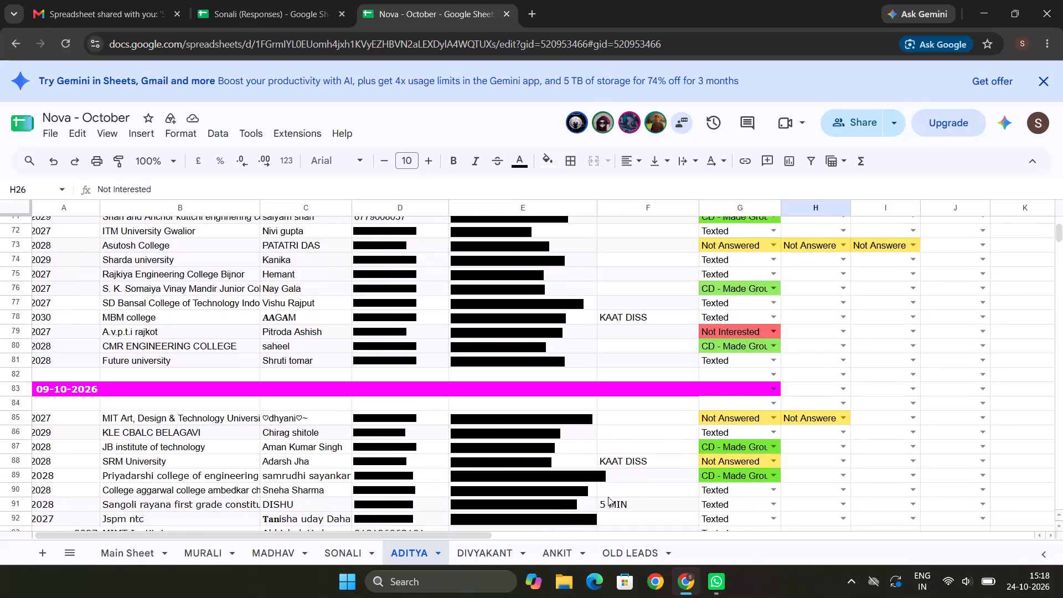
# Look through the ADITYA sheet's leads from 09-10-2026 onward and search the sheet for 98.
pyautogui.scroll(-2, 608, 497)
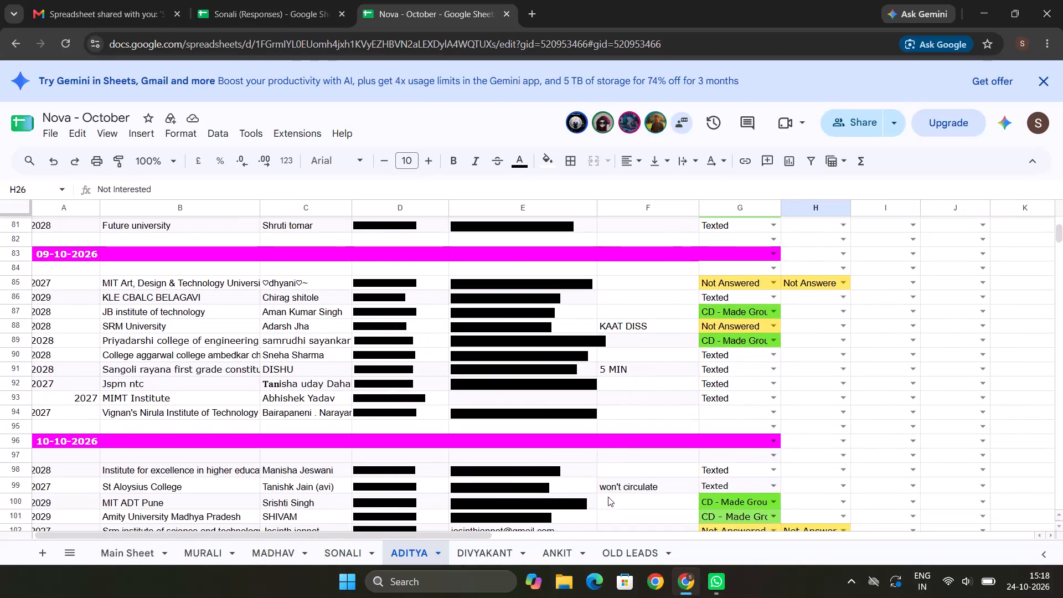
pyautogui.scroll(-2, 608, 497)
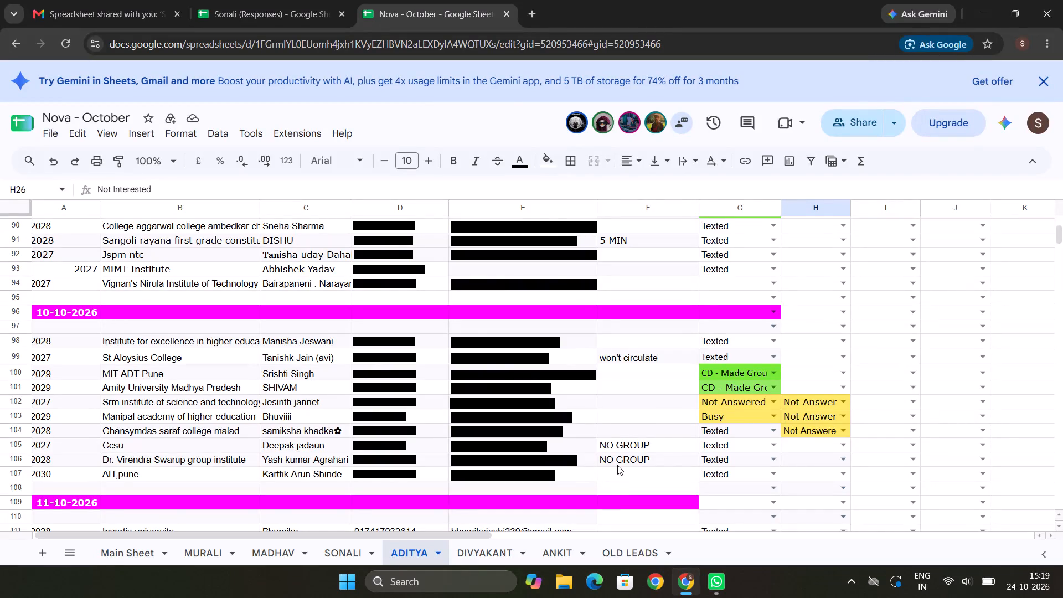
pyautogui.hotkey('ctrl', 'f')
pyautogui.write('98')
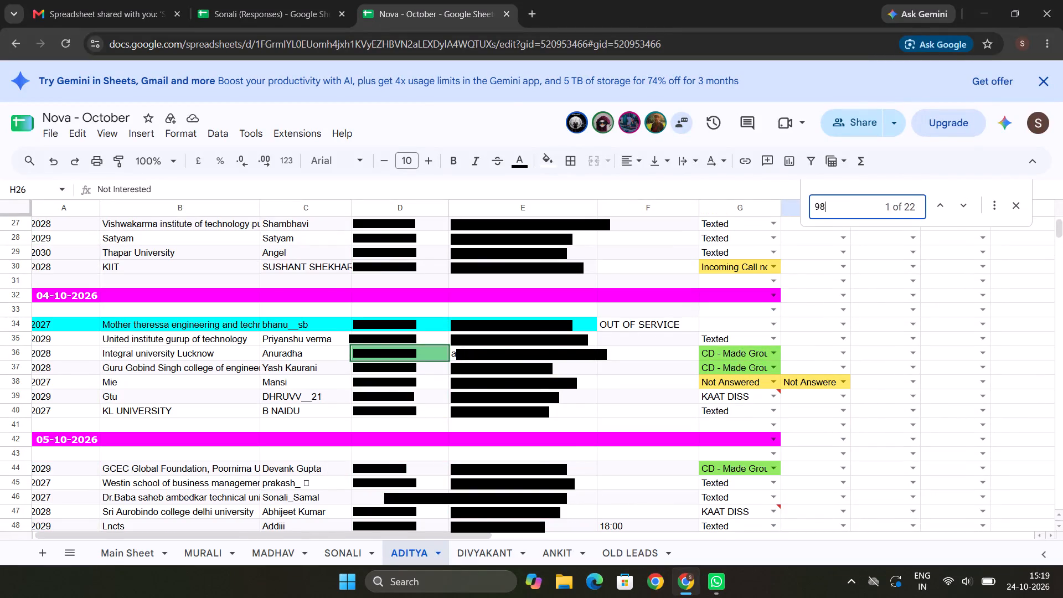
# Search the ADITYA sheet for the first digits of a lead's phone number, and return to the SONALI sheet.
pyautogui.write('50')
pyautogui.press('2')
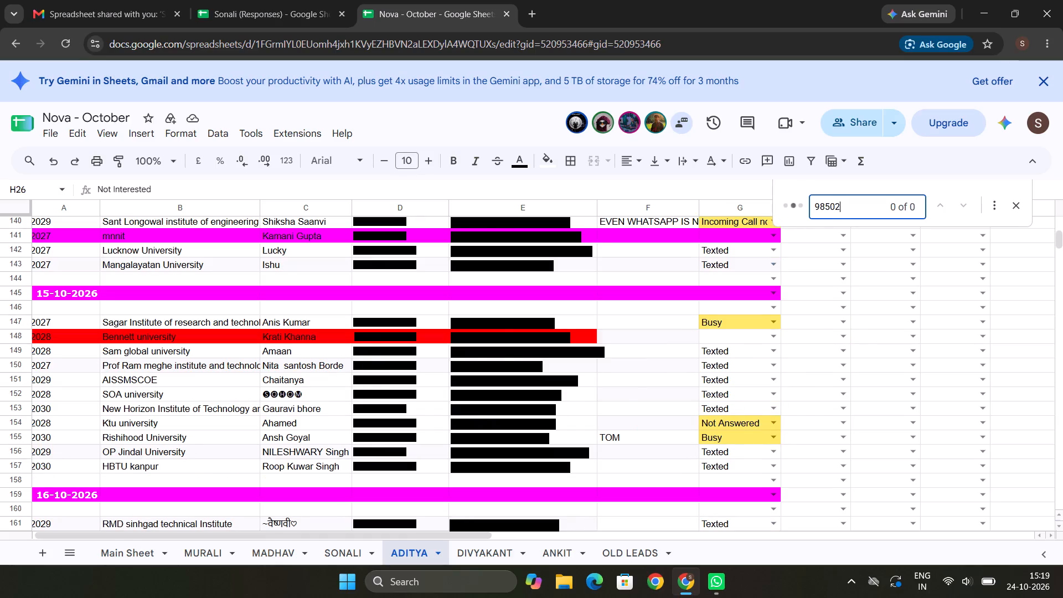
pyautogui.press('BackSpace')
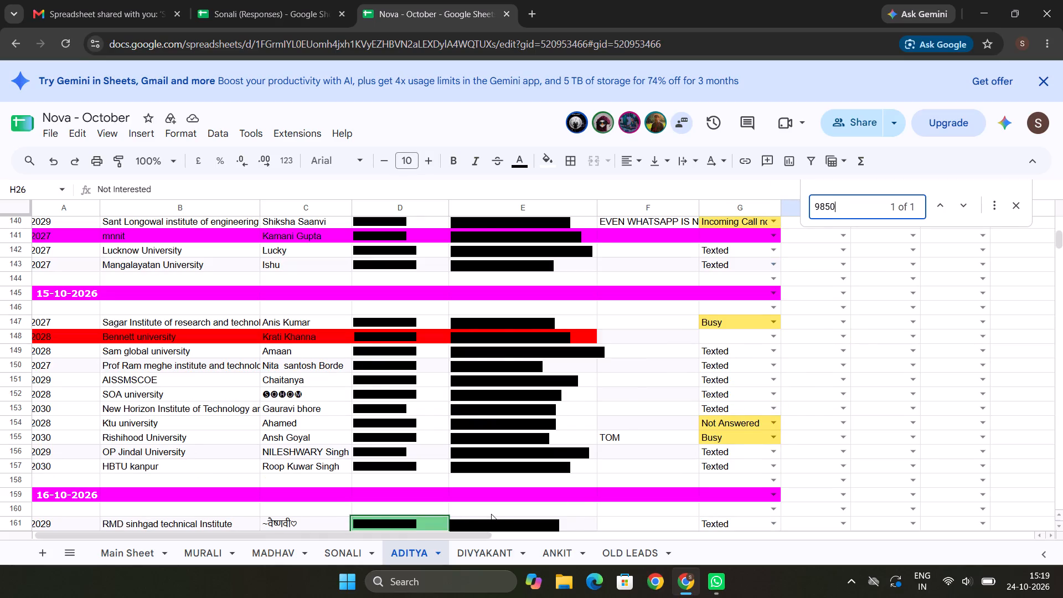
pyautogui.click(352, 556)
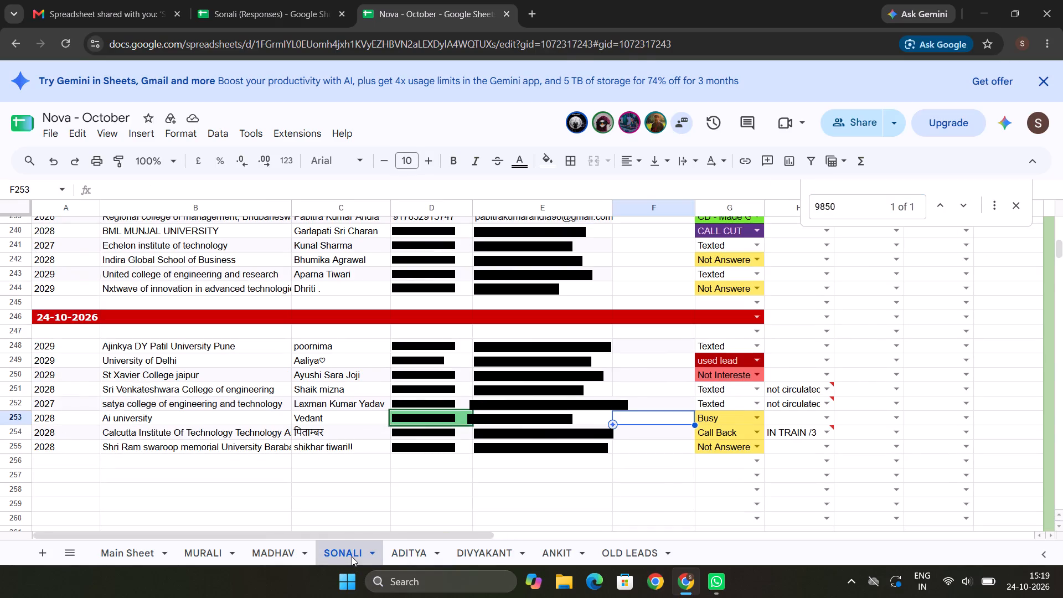
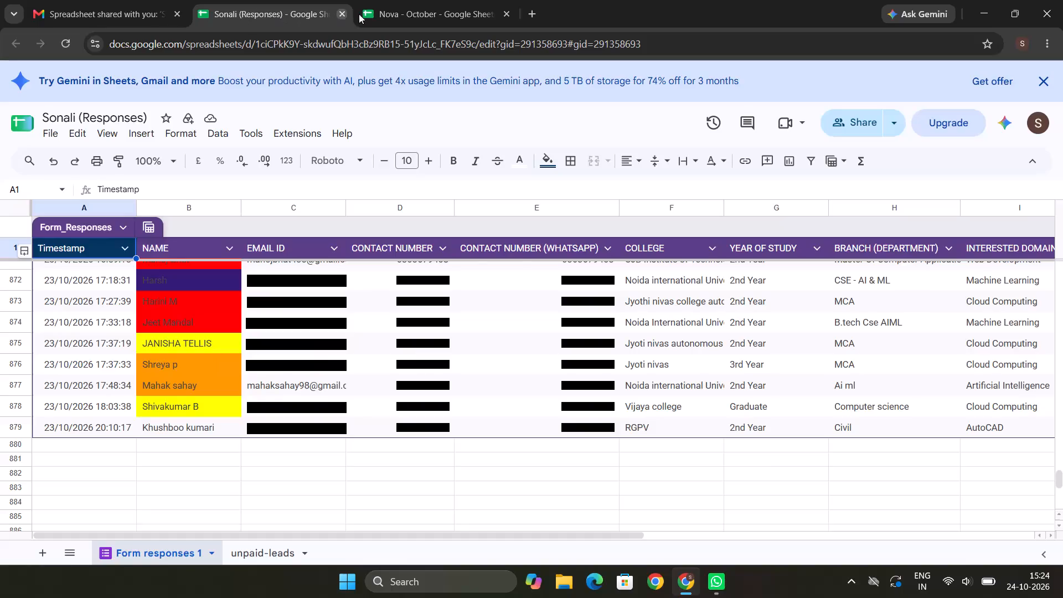
# Switch to the Nova - October spreadsheet and review the dated lead entries, call statuses and remarks on the ADITYA sheet.
pyautogui.click(412, 13)
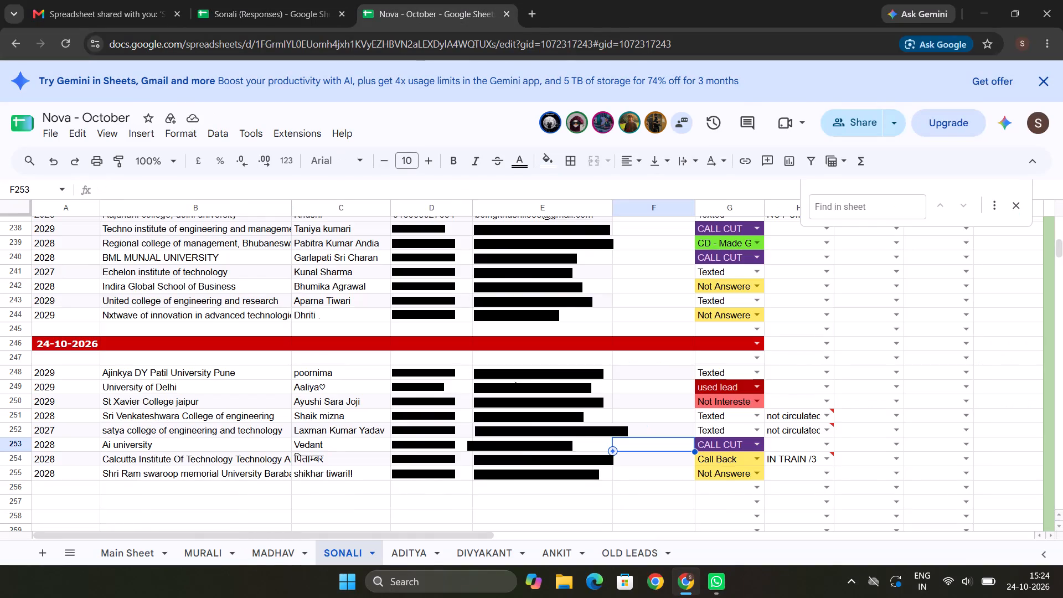
pyautogui.click(423, 559)
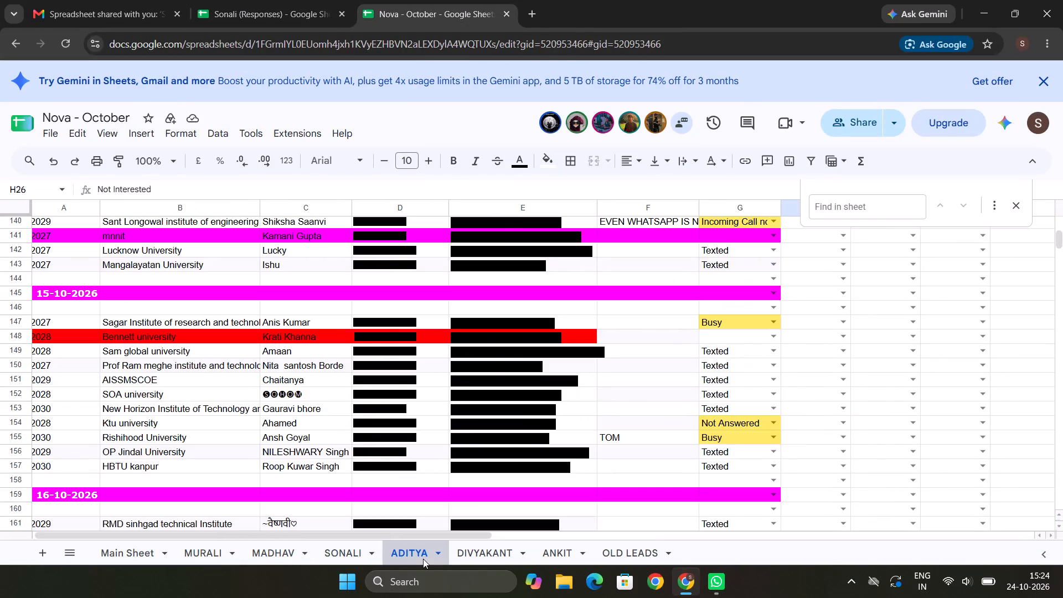
pyautogui.scroll(1, 333, 455)
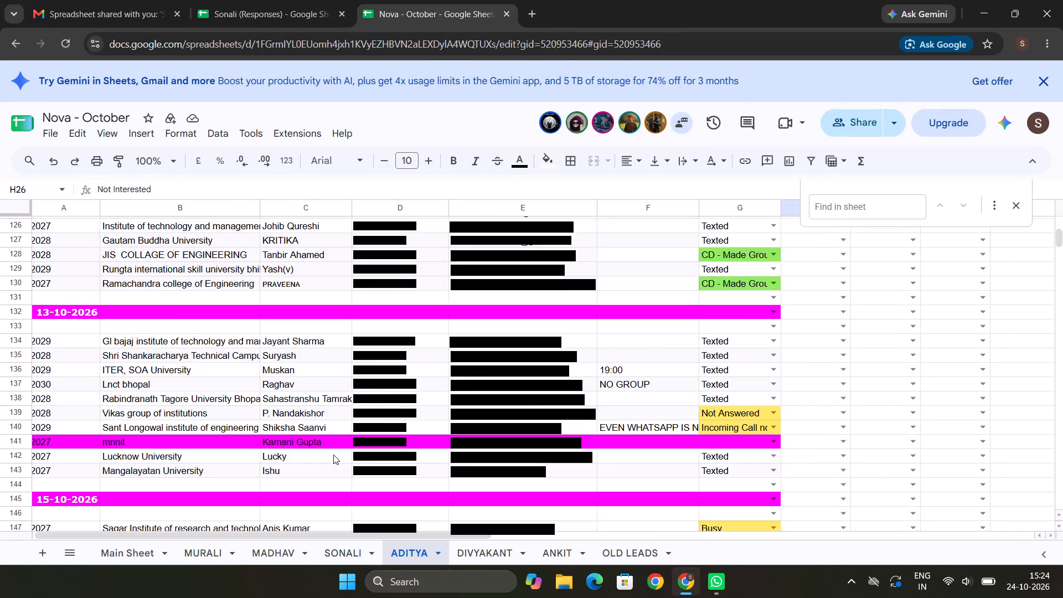
pyautogui.scroll(3, 333, 455)
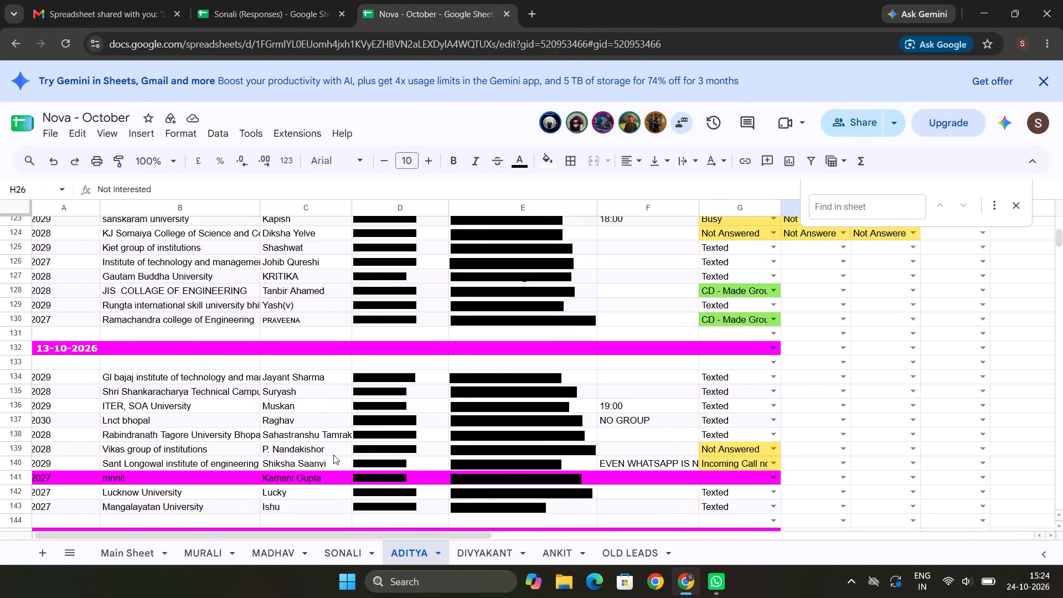
pyautogui.scroll(2, 333, 455)
pyautogui.scroll(-3, 333, 455)
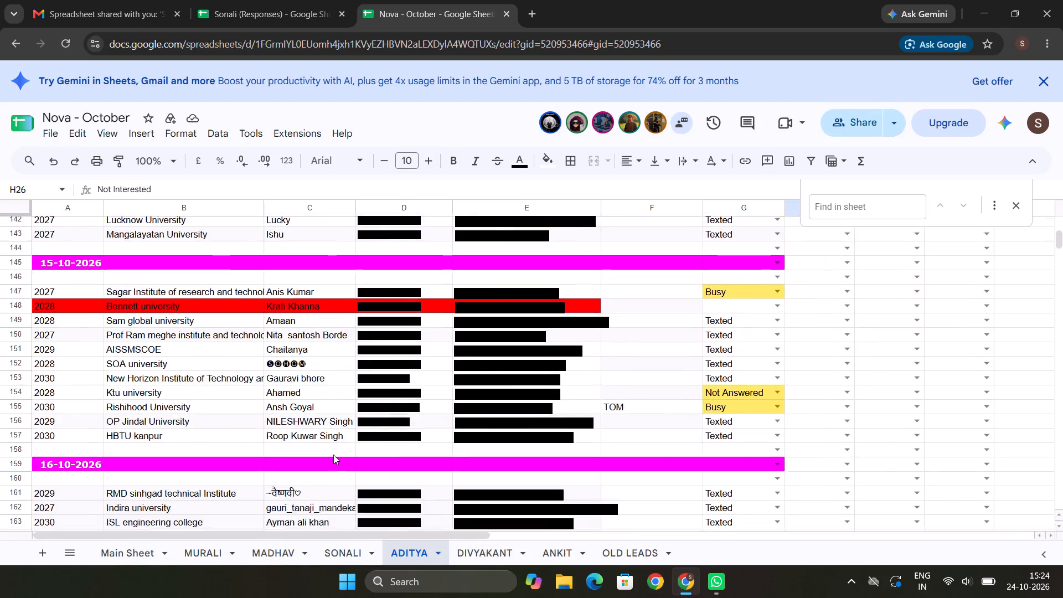
pyautogui.scroll(-5, 333, 455)
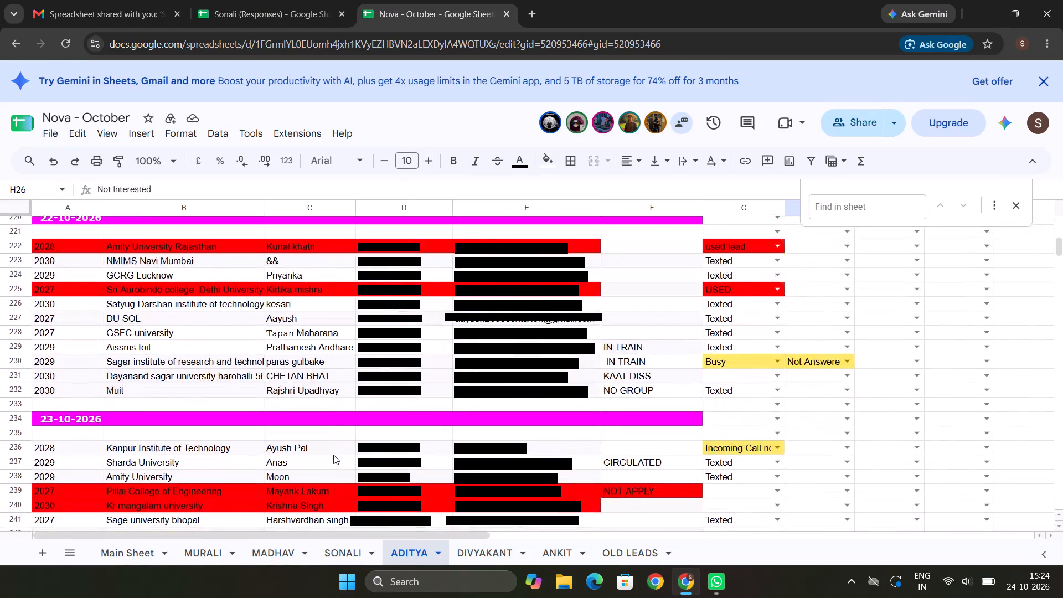
pyautogui.scroll(-7, 333, 455)
pyautogui.scroll(2, 333, 455)
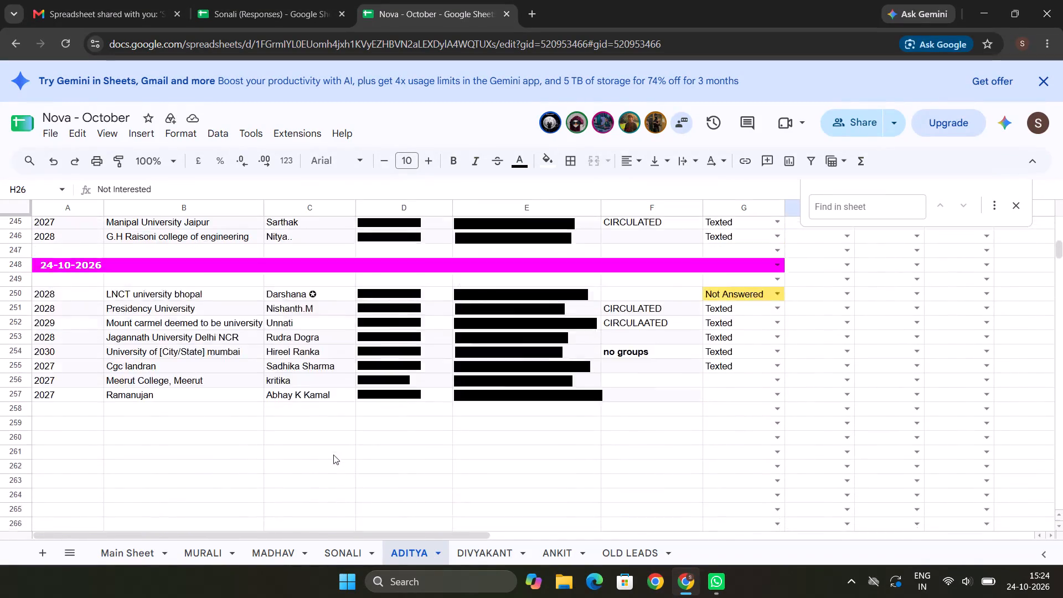
pyautogui.scroll(3, 333, 455)
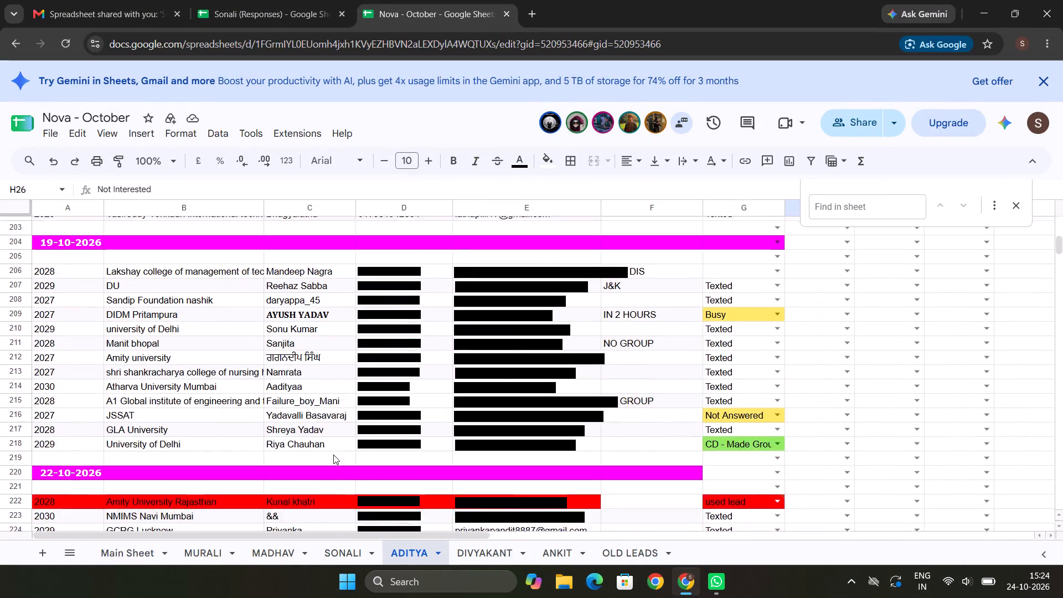
pyautogui.scroll(1, 333, 455)
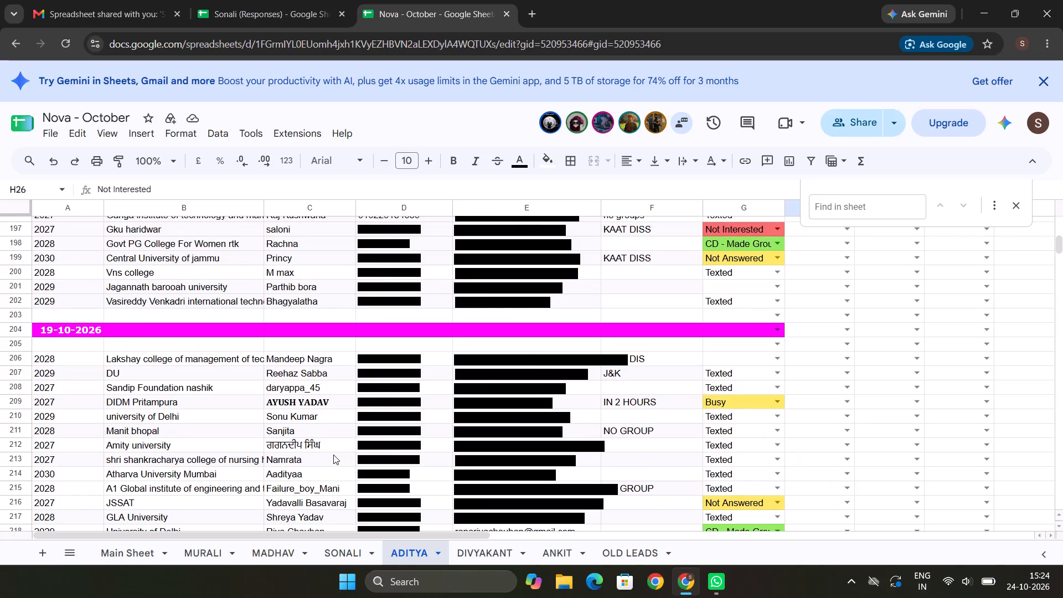
pyautogui.scroll(1, 333, 455)
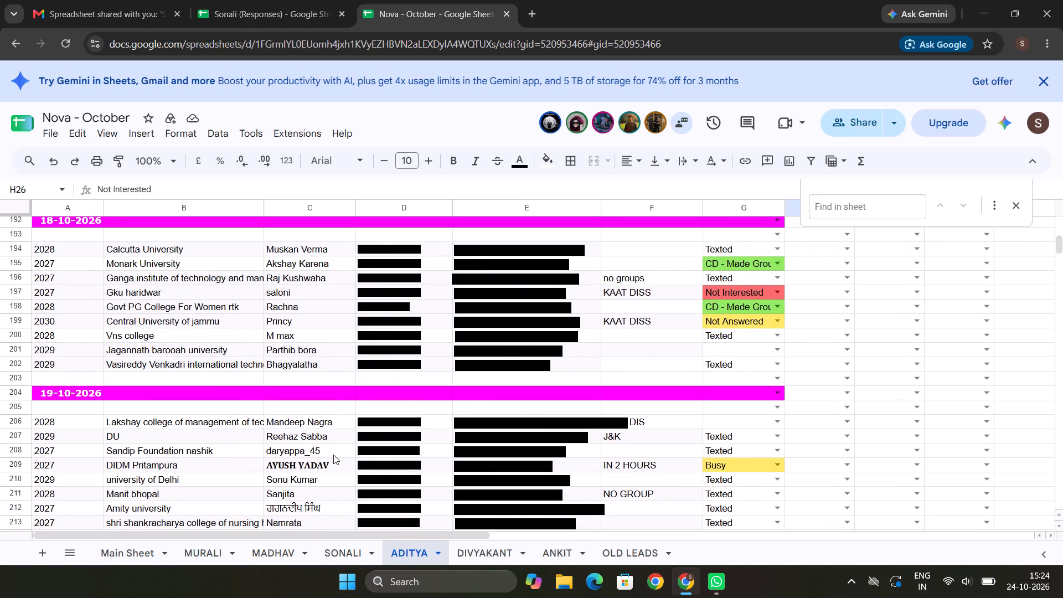
pyautogui.scroll(3, 333, 455)
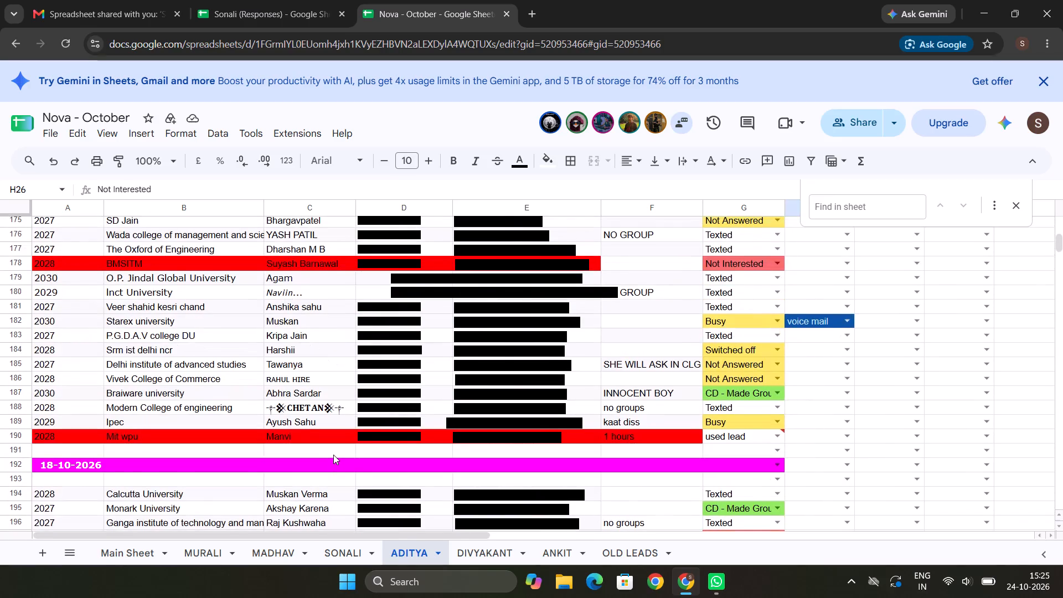
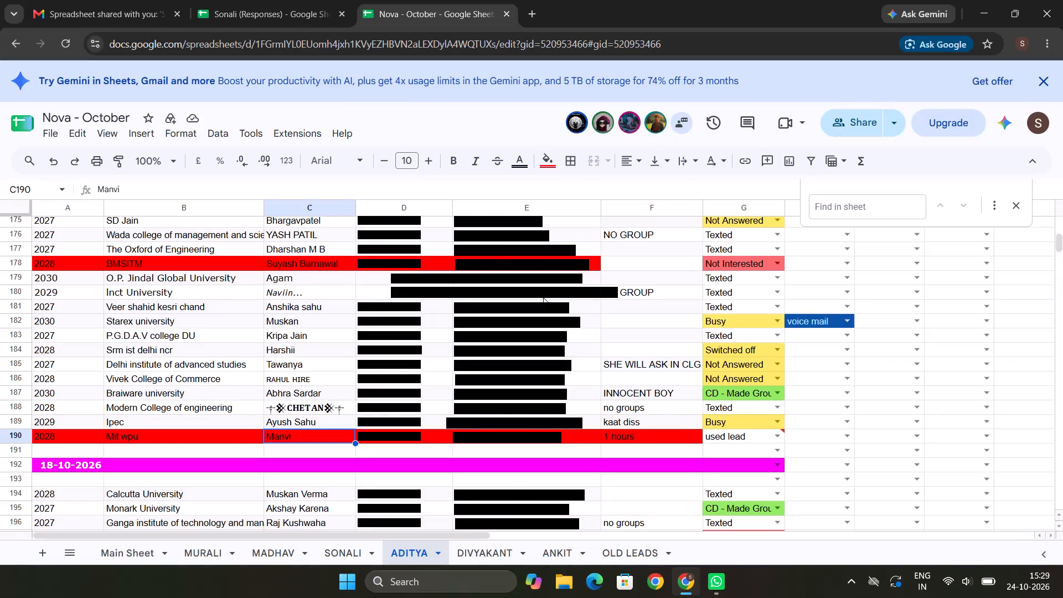
# Look up a lead by the first five digits of the phone number on the ADITYA sheet and the SONALI sheet.
pyautogui.click(833, 206)
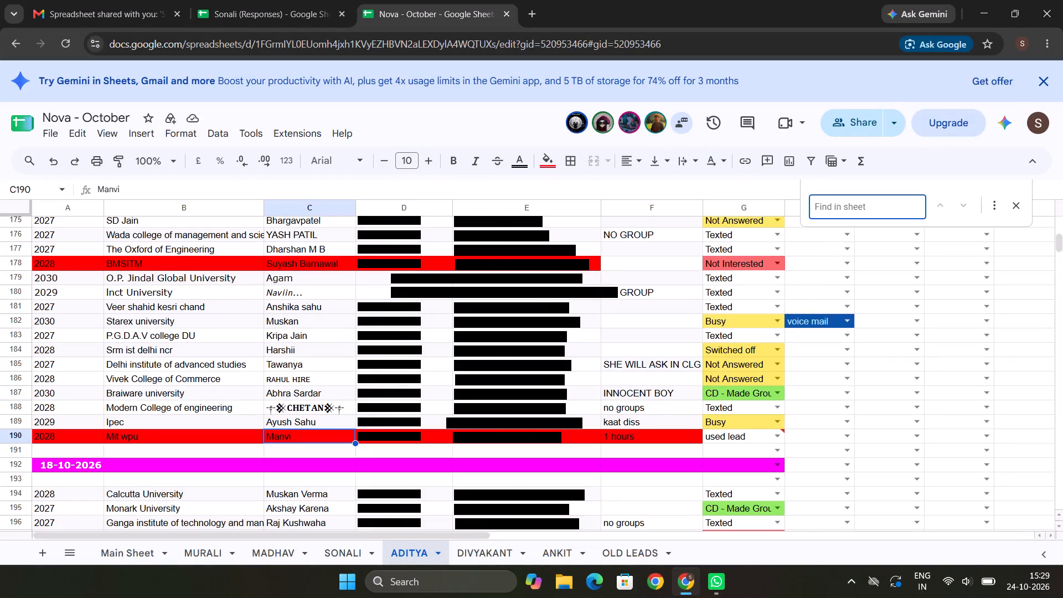
pyautogui.write('831')
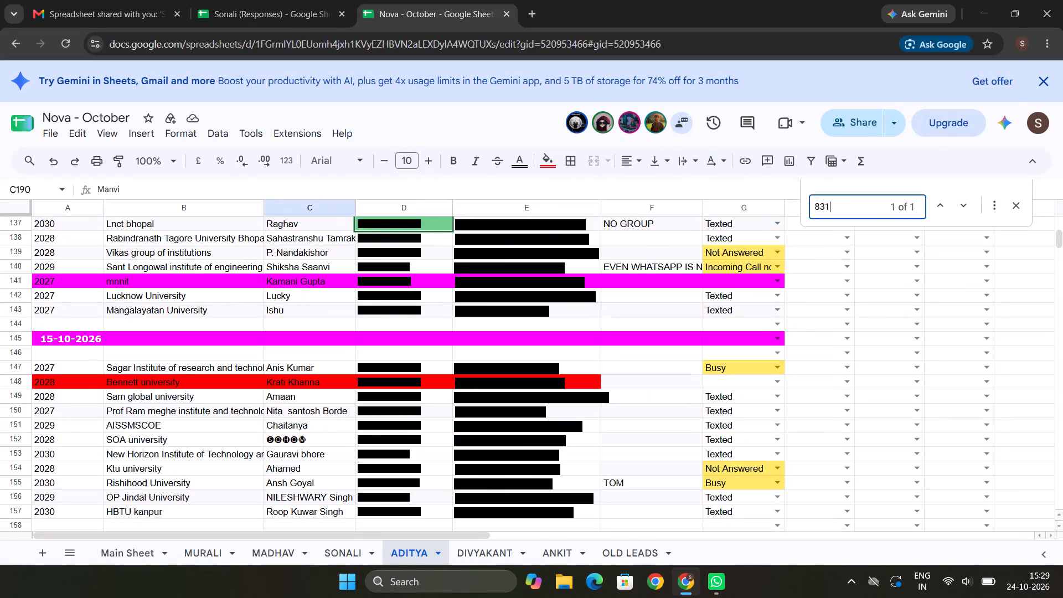
pyautogui.press('8')
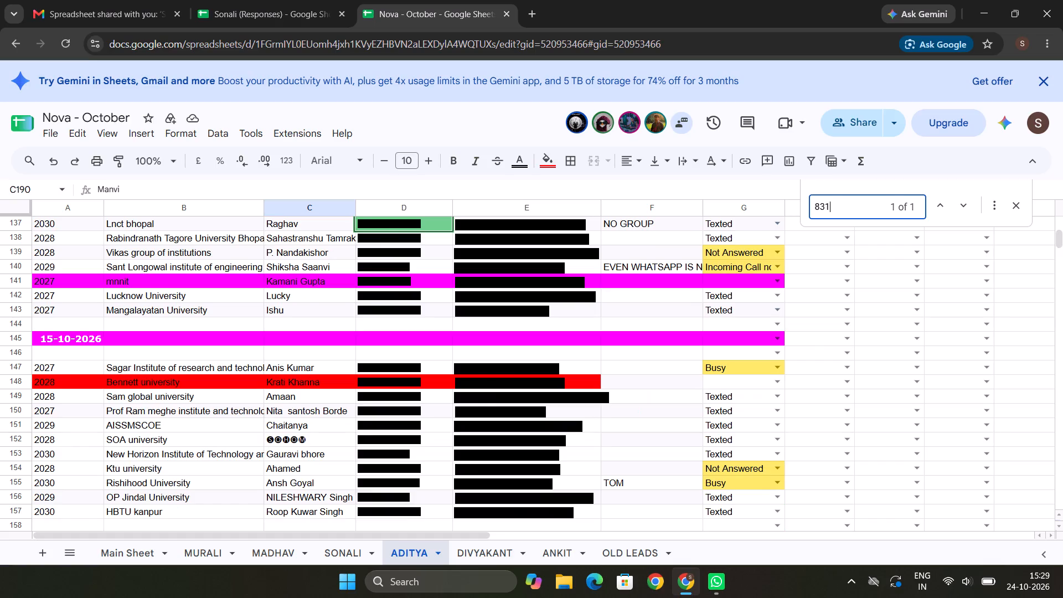
pyautogui.press('6')
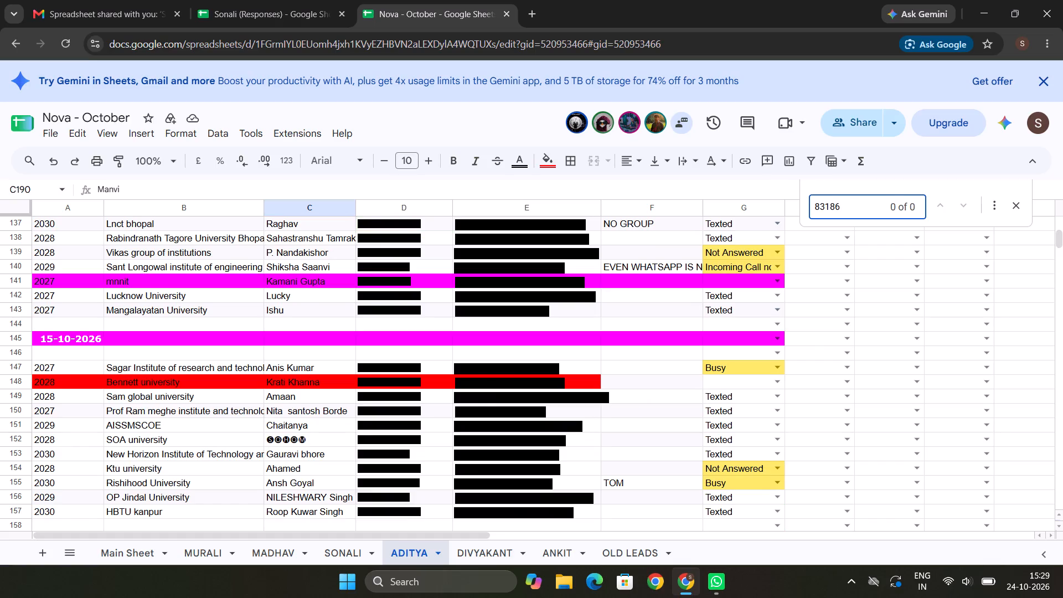
pyautogui.click(354, 553)
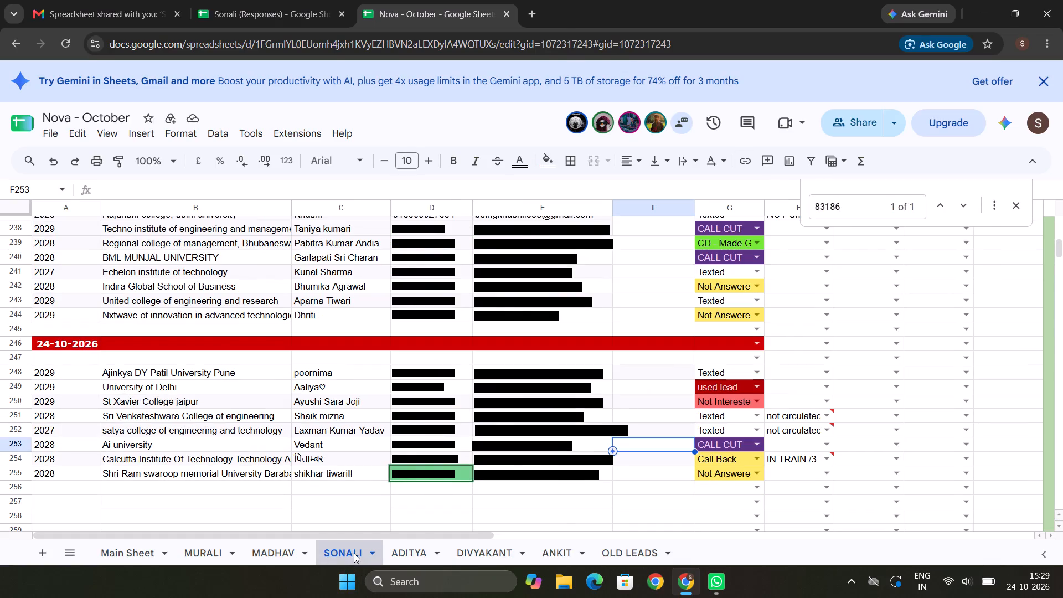
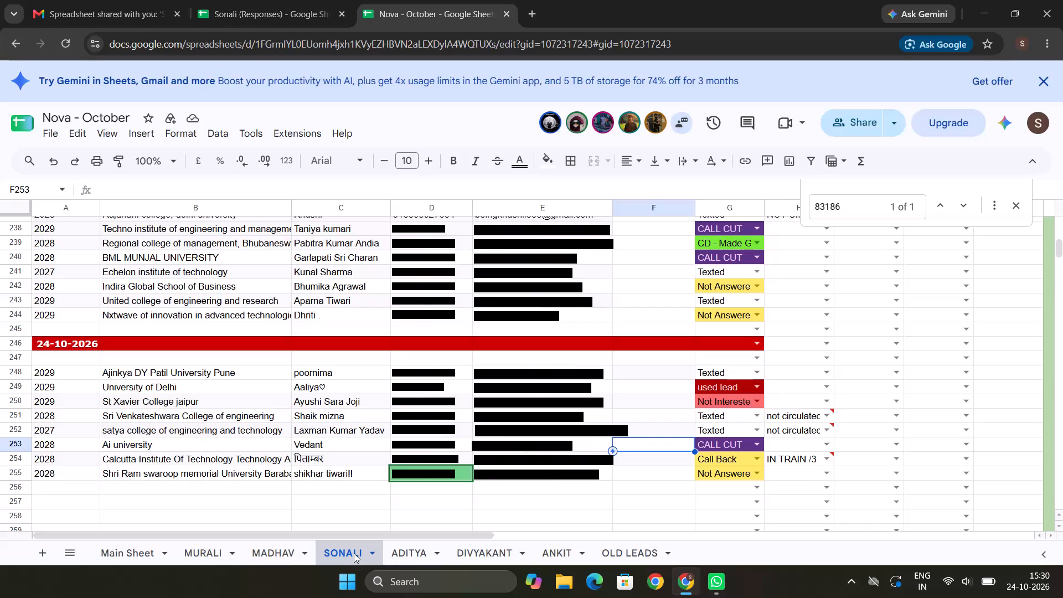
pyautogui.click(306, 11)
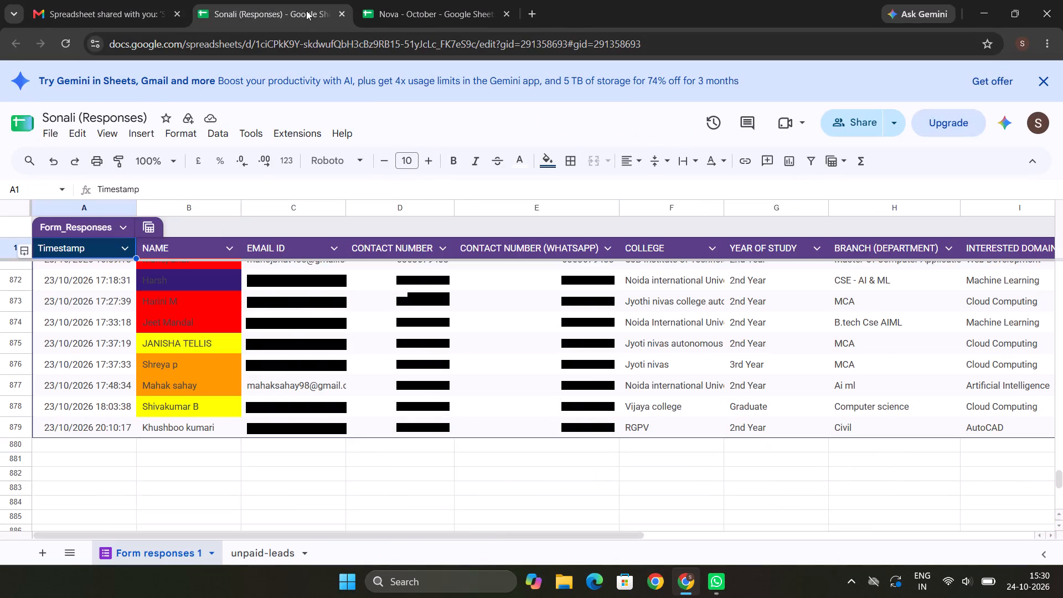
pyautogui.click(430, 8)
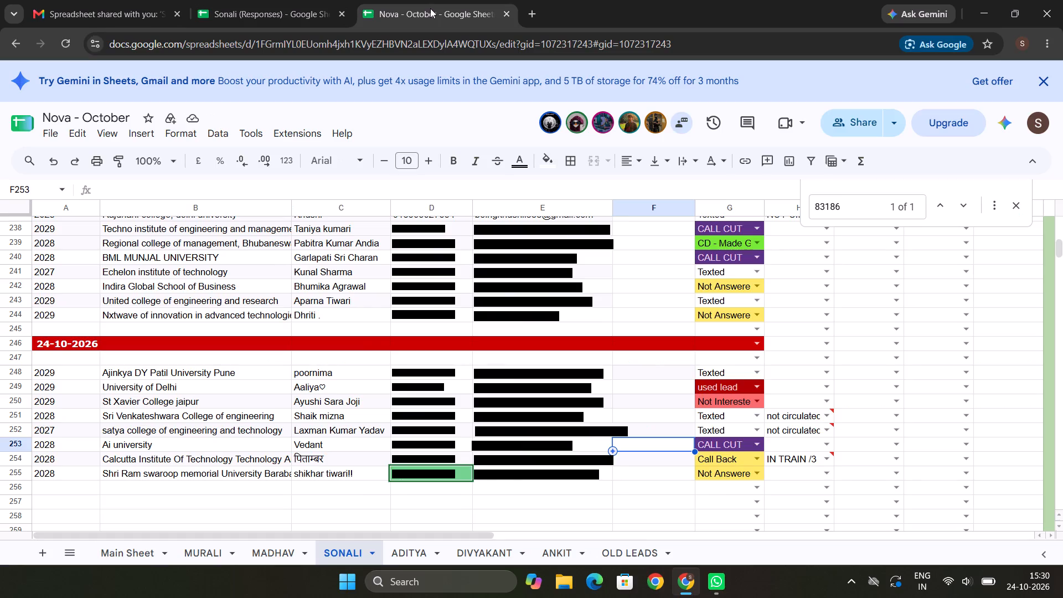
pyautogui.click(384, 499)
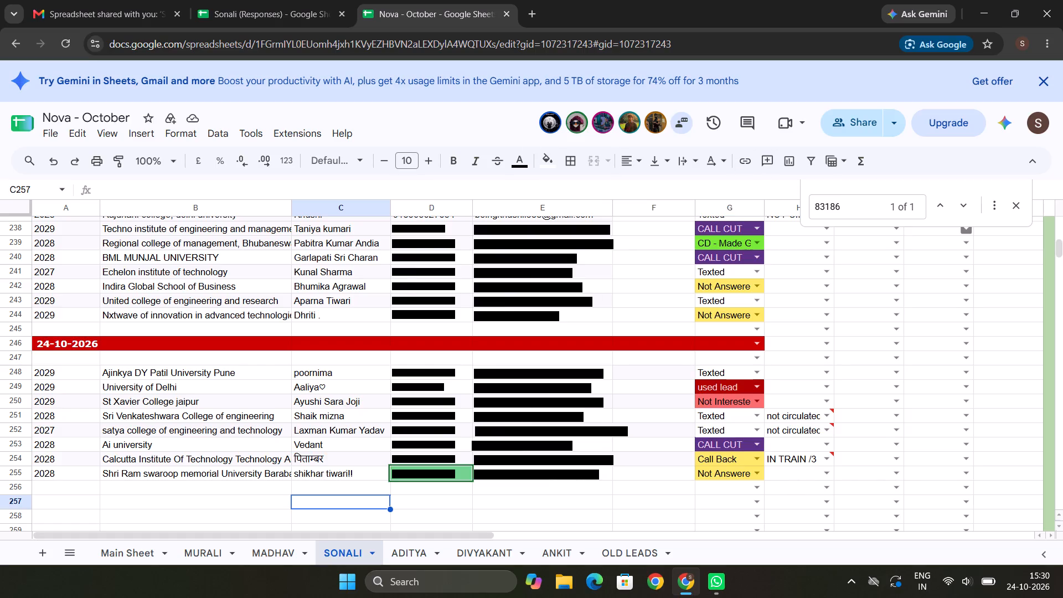
# Clear the previous phone number search term from the find box on the SONALI sheet.
pyautogui.click(847, 205)
pyautogui.press('BackSpace')
pyautogui.press('BackSpace')
pyautogui.press('BackSpace')
pyautogui.press('BackSpace')
pyautogui.press('BackSpace')
pyautogui.press('BackSpace')
pyautogui.press('BackSpace')
pyautogui.press('BackSpace')
pyautogui.press('BackSpace')
pyautogui.press('BackSpace')
pyautogui.press('BackSpace')
pyautogui.press('BackSpace')
pyautogui.press('BackSpace')
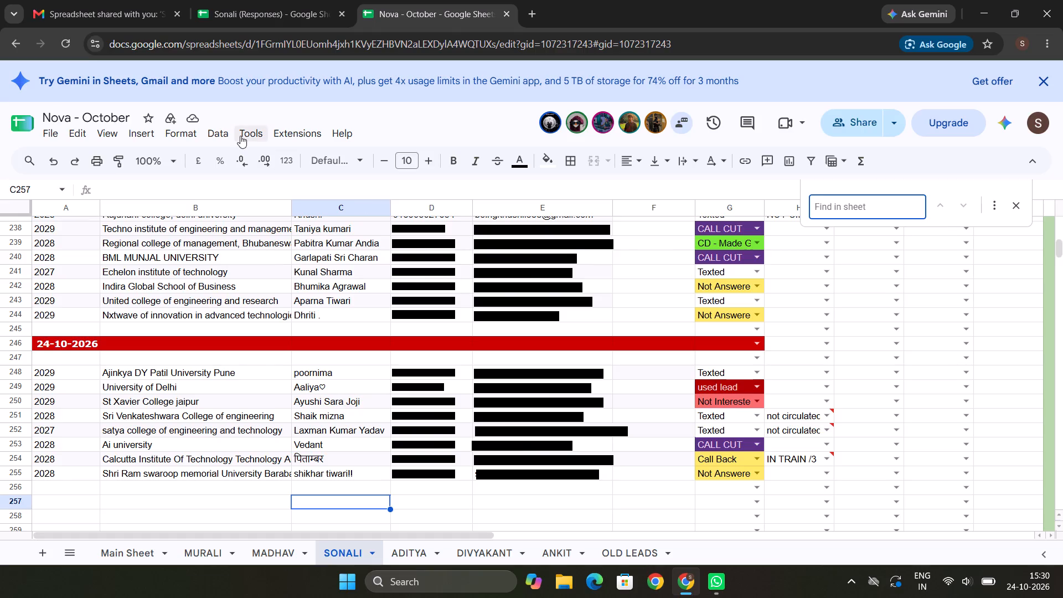
# Look through the dated lead entries and call statuses on the MADHAV sheet, then return to the SONALI sheet.
pyautogui.click(265, 548)
pyautogui.scroll(-6, 336, 283)
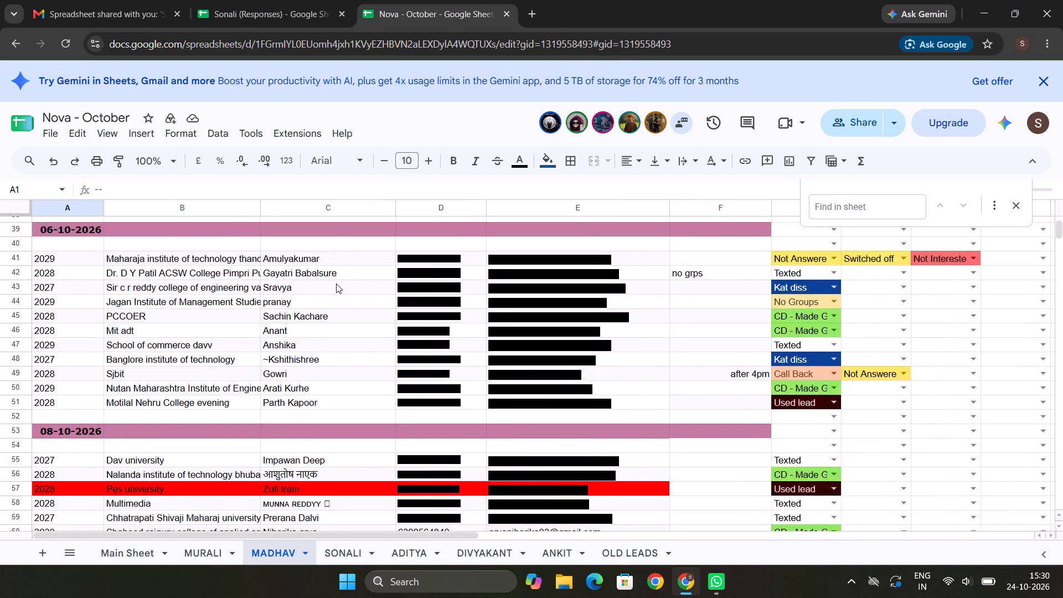
pyautogui.scroll(-7, 336, 283)
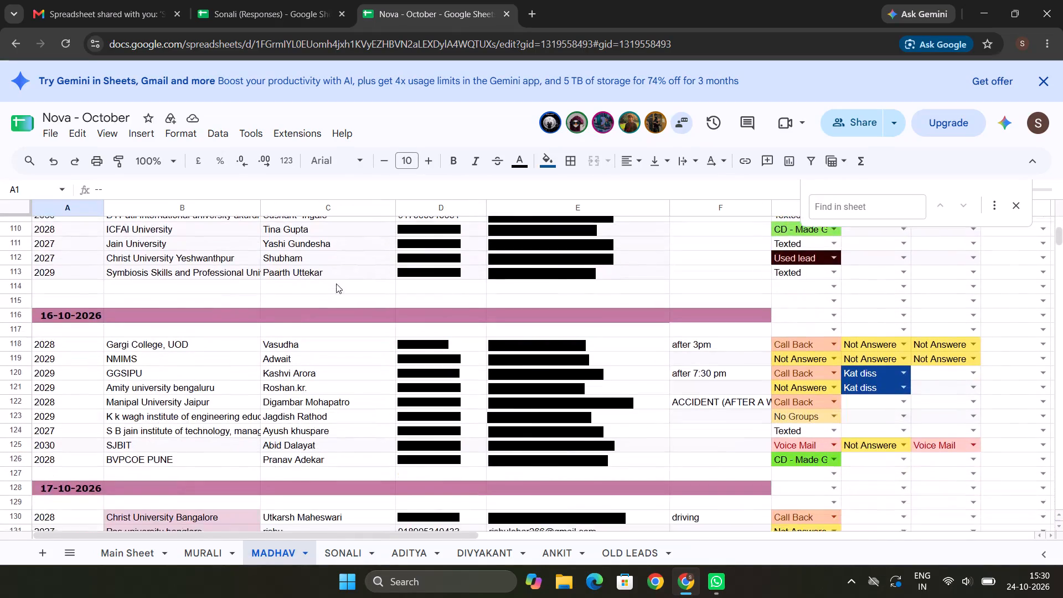
pyautogui.scroll(-6, 336, 283)
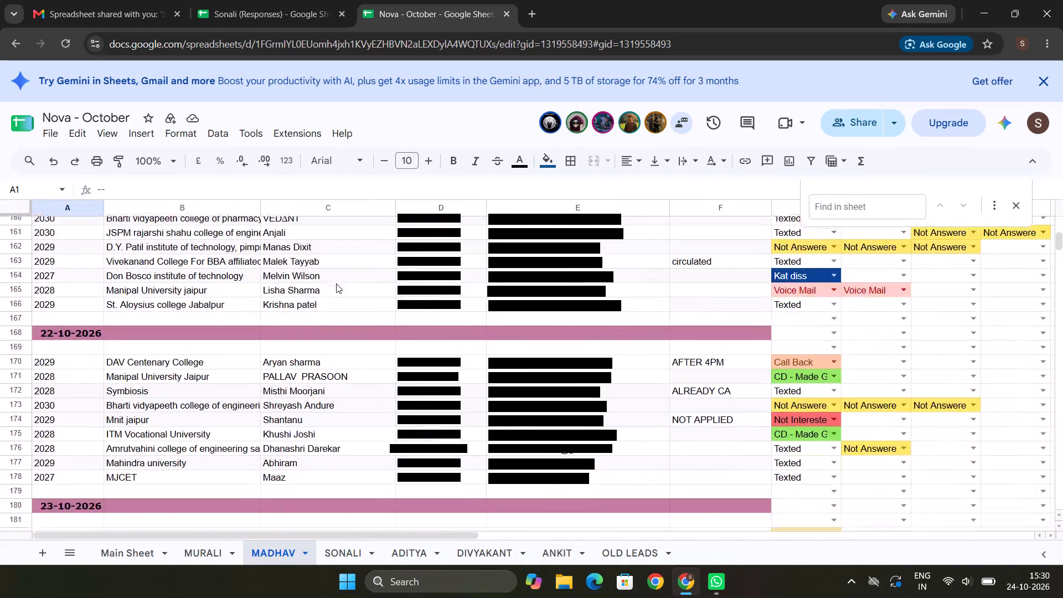
pyautogui.scroll(-4, 336, 283)
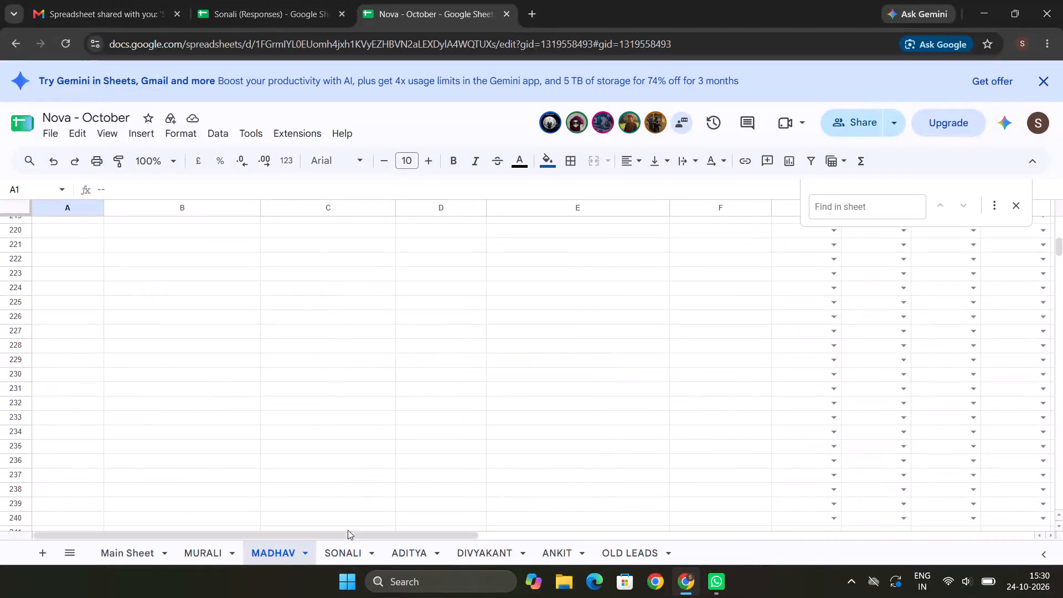
pyautogui.click(344, 550)
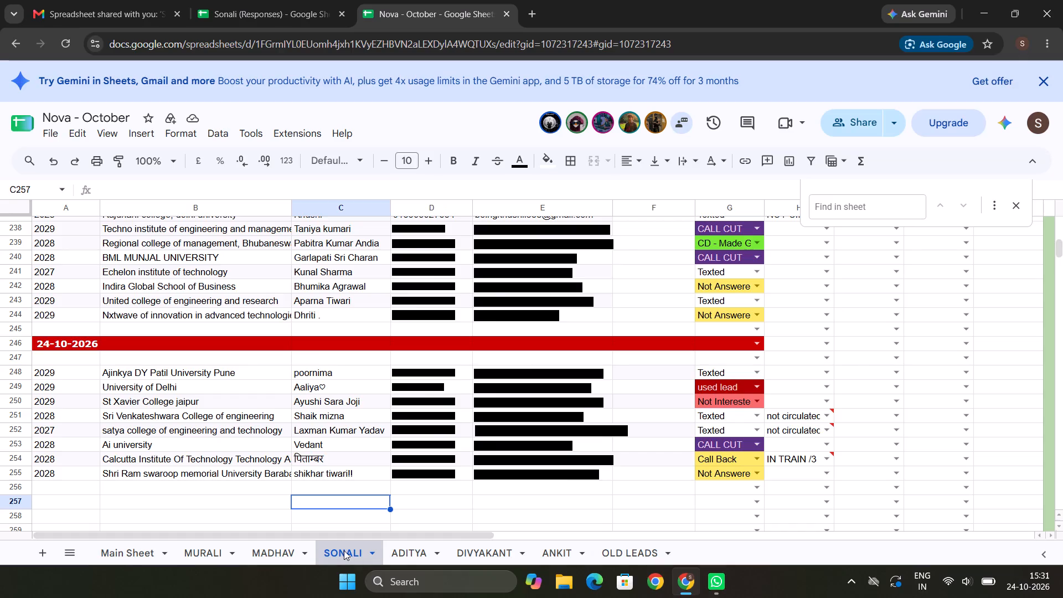
# Copy the Bk Birla and Abes institute of technology leads assigned to SONALI from the Main Sheet into rows 256–257 of the SONALI sheet.
pyautogui.click(118, 553)
pyautogui.scroll(-3, 230, 461)
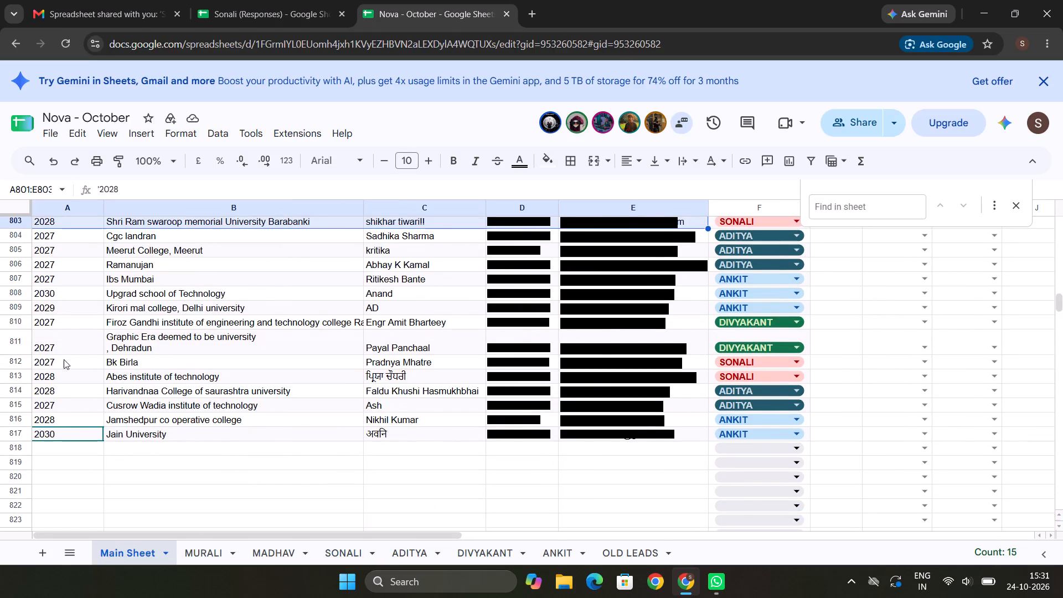
pyautogui.moveTo(39, 360); pyautogui.dragTo(535, 386)
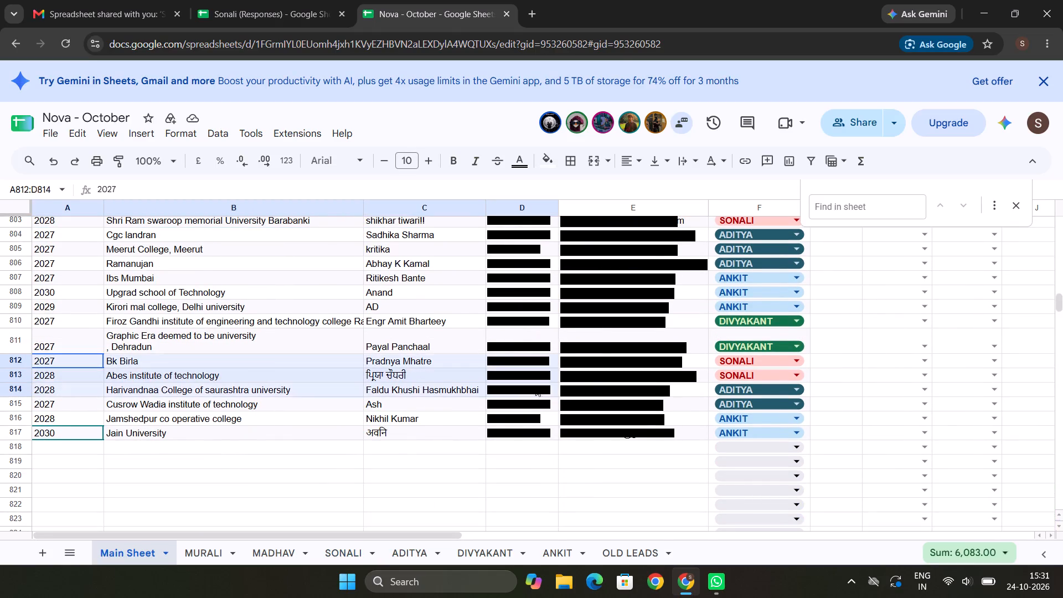
pyautogui.moveTo(535, 386); pyautogui.dragTo(639, 383)
pyautogui.hotkey('ctrl', 'c')
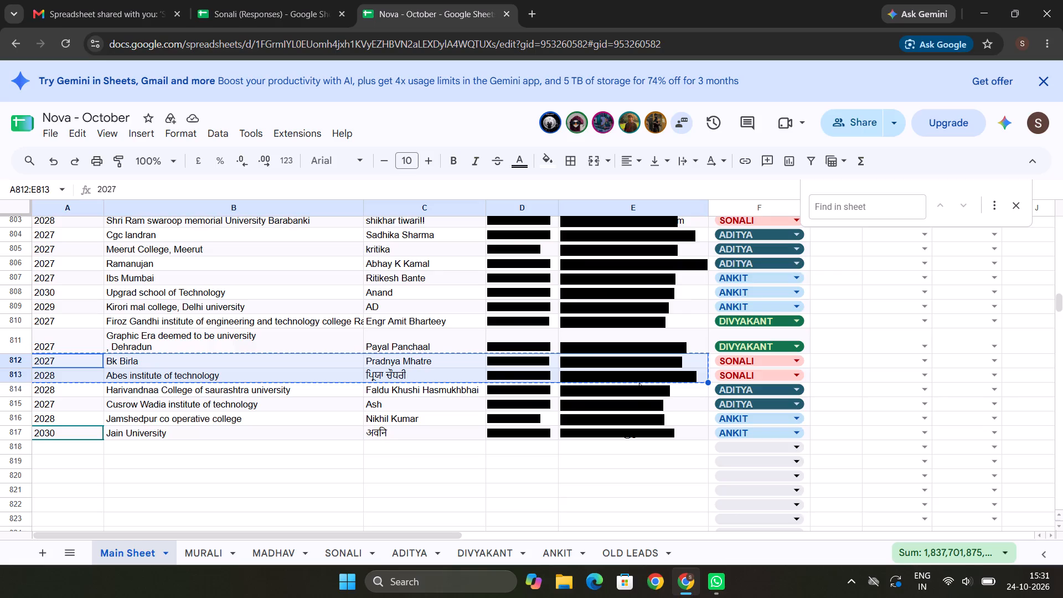
pyautogui.click(342, 547)
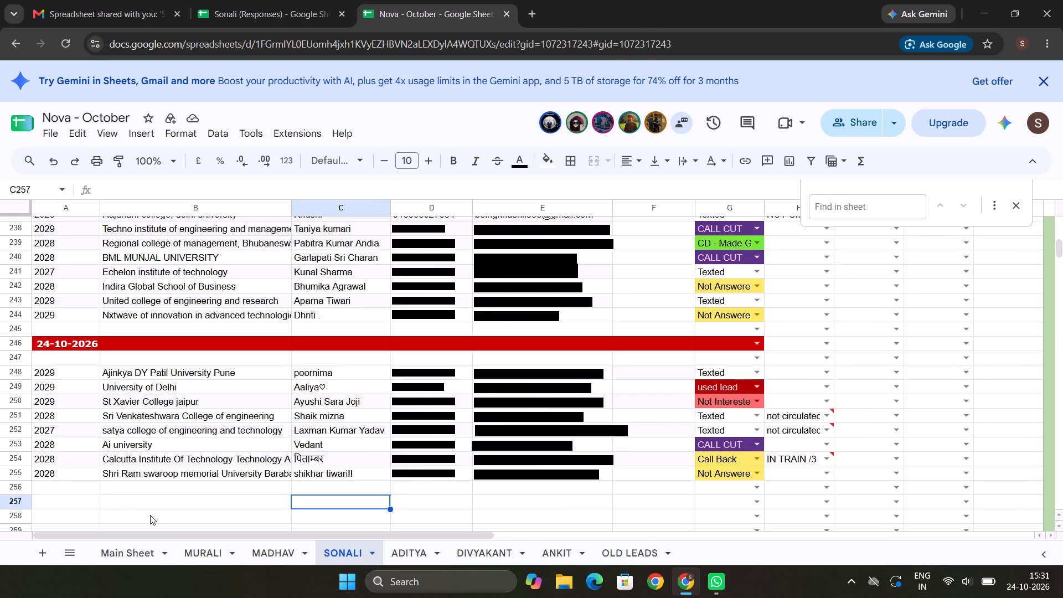
pyautogui.click(49, 493)
pyautogui.hotkey('ctrl', 'v')
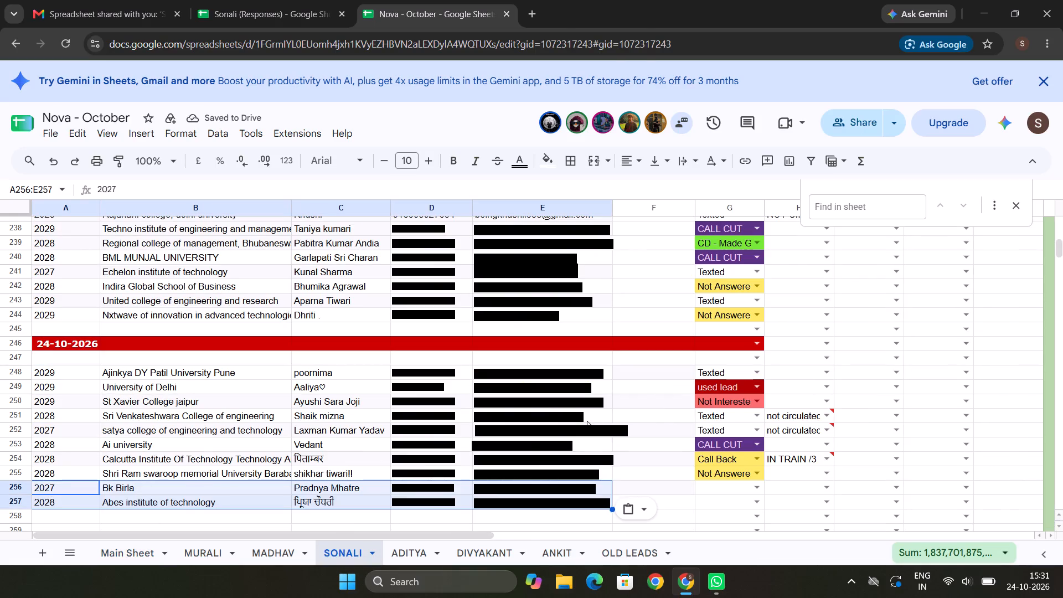
pyautogui.click(871, 398)
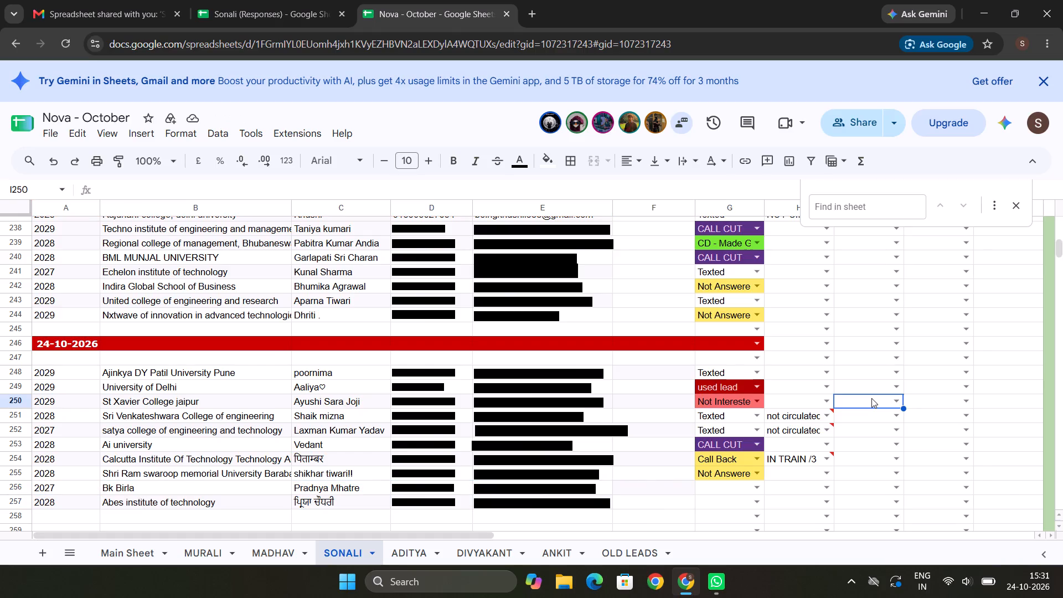
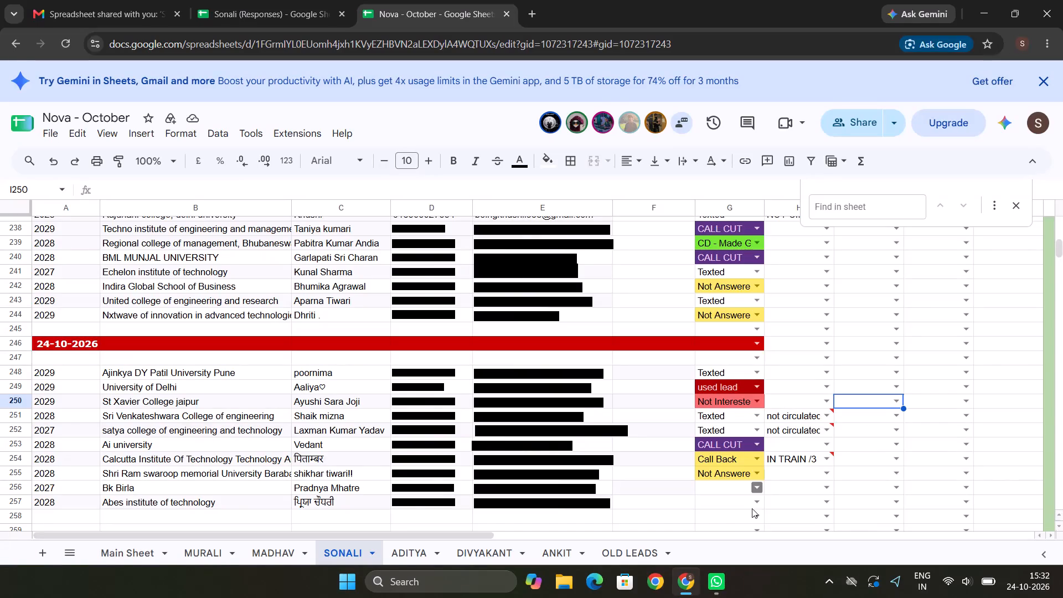
# Set the call status of the Bk Birla lead to Not Answered and the Abes institute of technology lead to Busy.
pyautogui.click(756, 489)
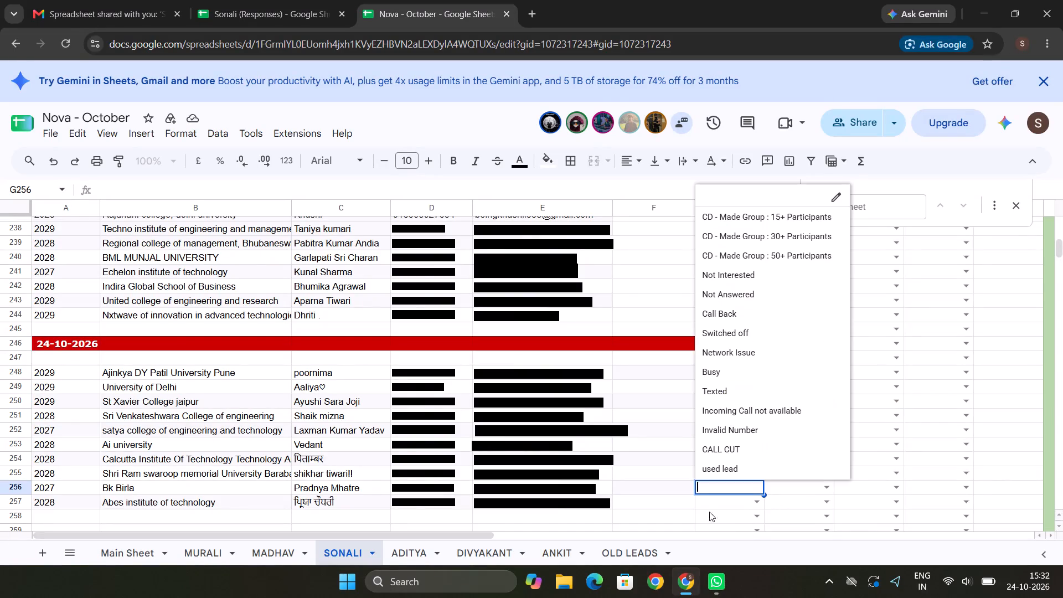
pyautogui.click(716, 288)
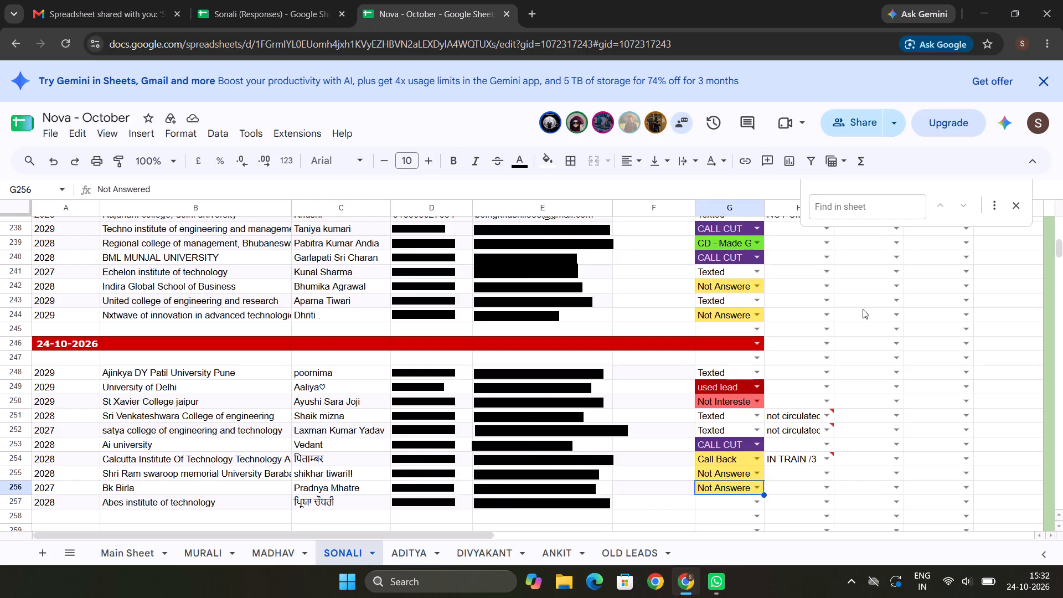
pyautogui.click(755, 497)
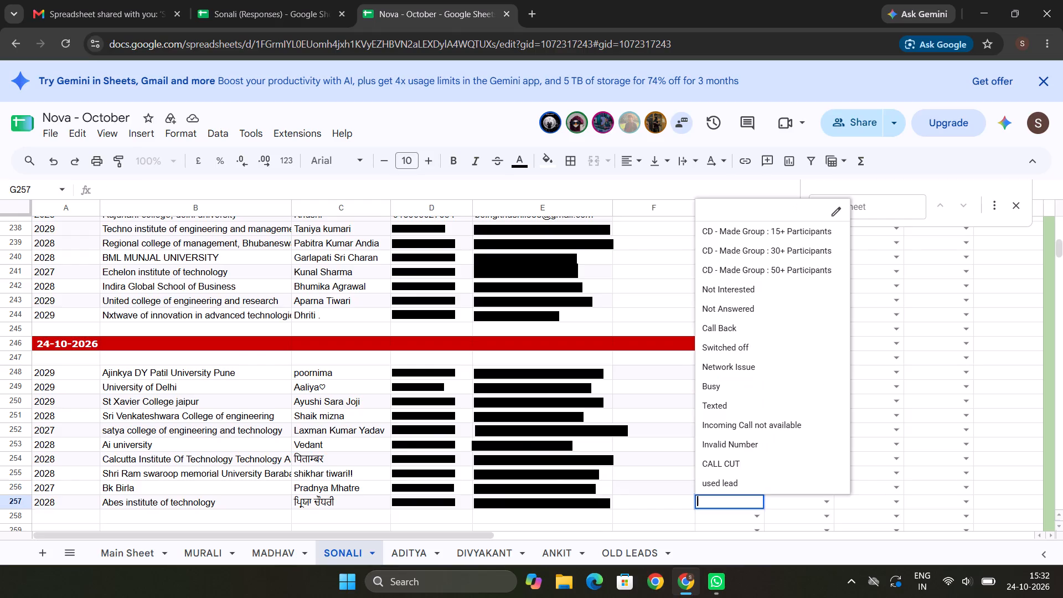
pyautogui.click(749, 385)
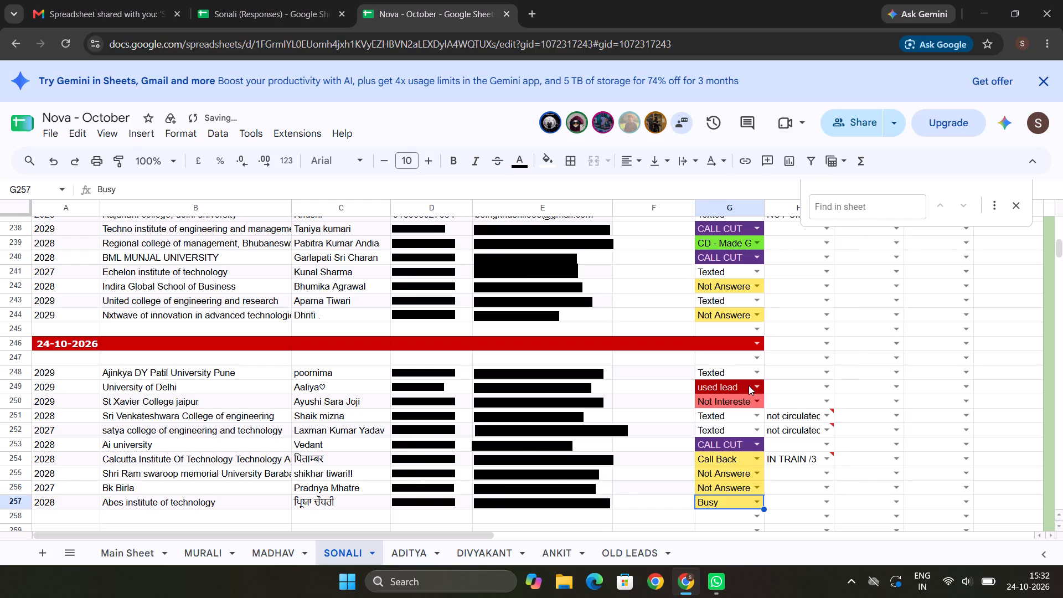
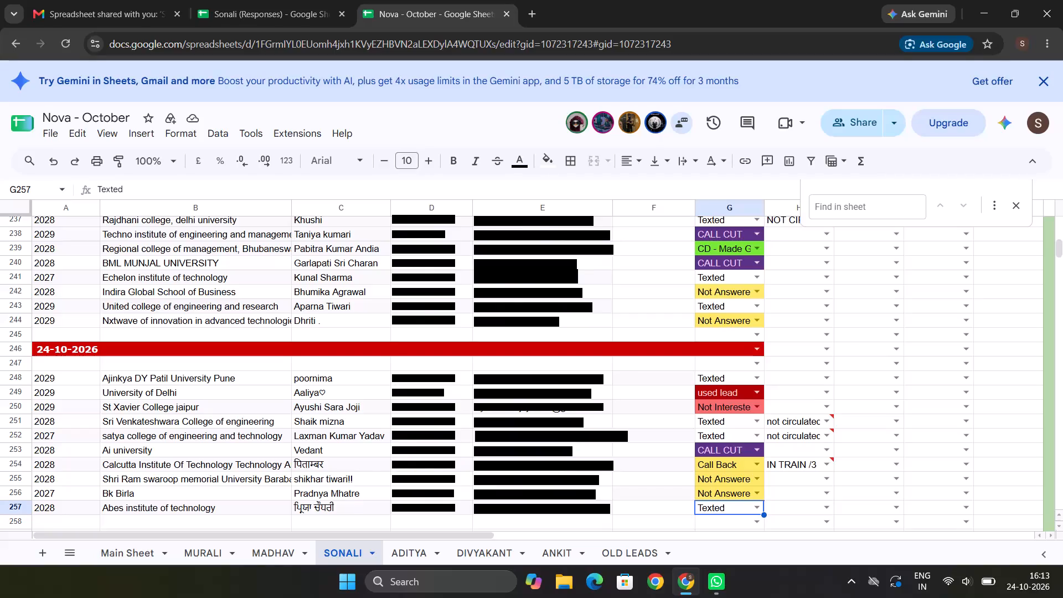
# In the Sonali (Responses) spreadsheet, fill the name cell of the RGPV lead in row 879 yellow, then return to Nova - October.
pyautogui.click(289, 0)
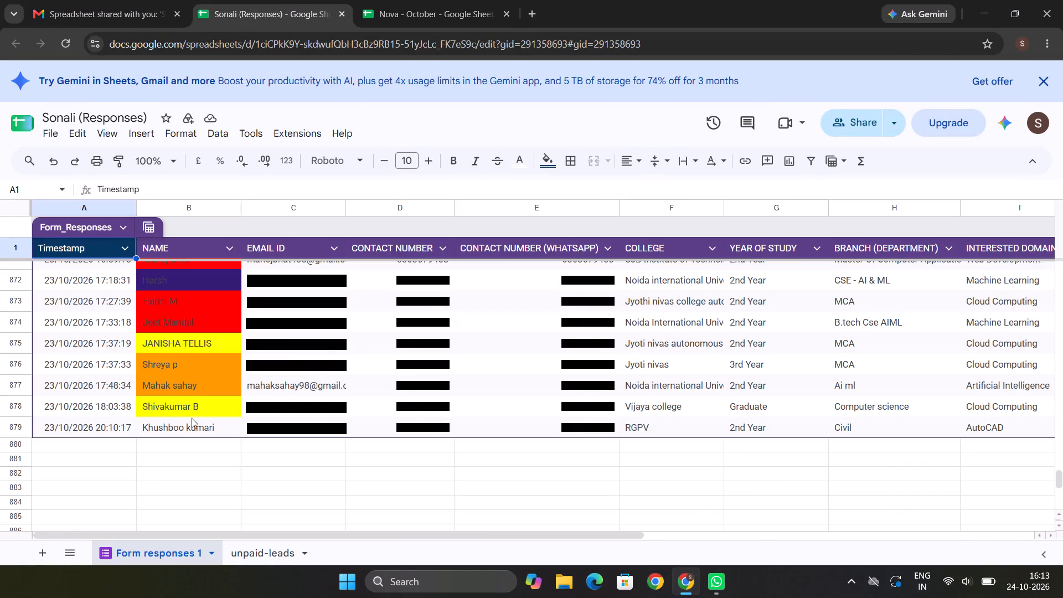
pyautogui.click(192, 421)
pyautogui.click(545, 166)
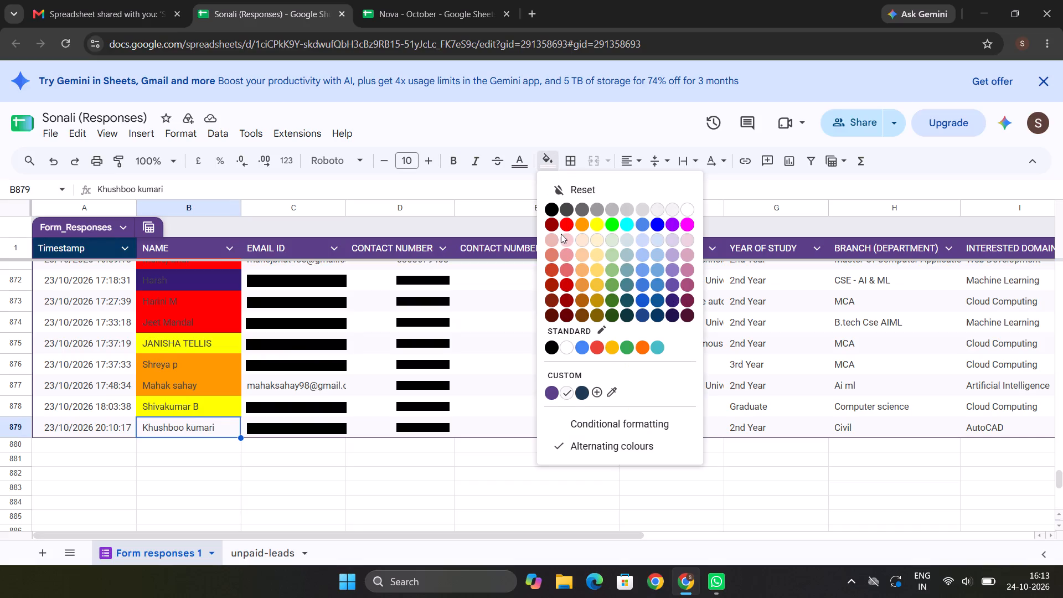
pyautogui.click(595, 230)
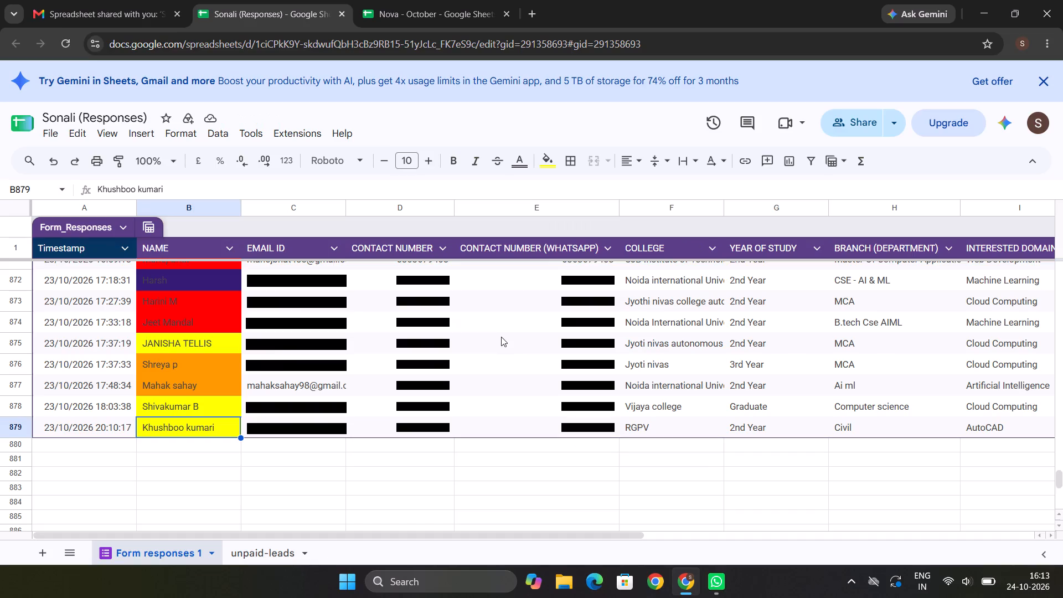
pyautogui.click(400, 15)
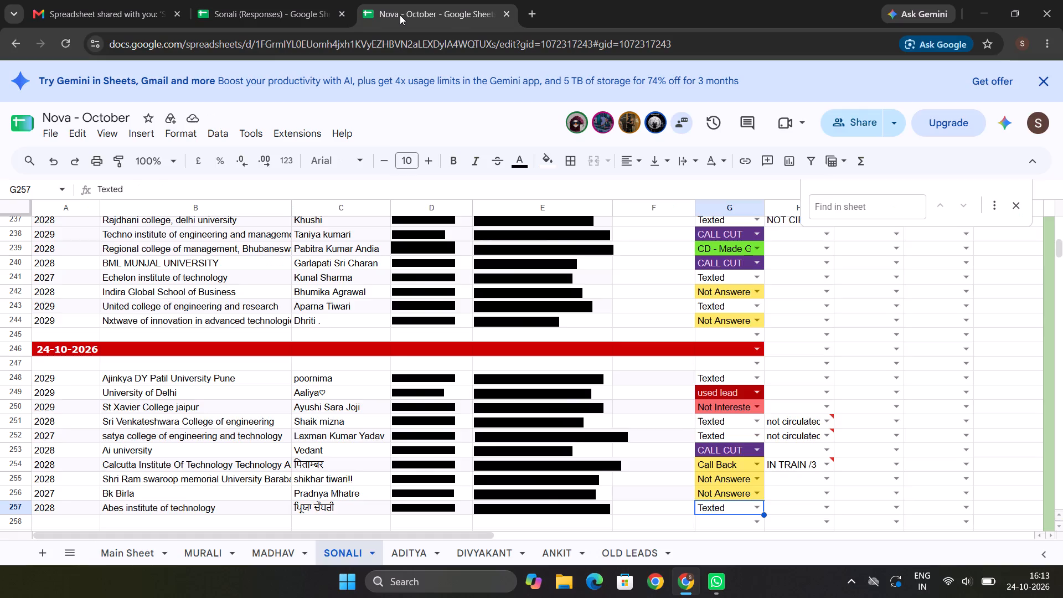
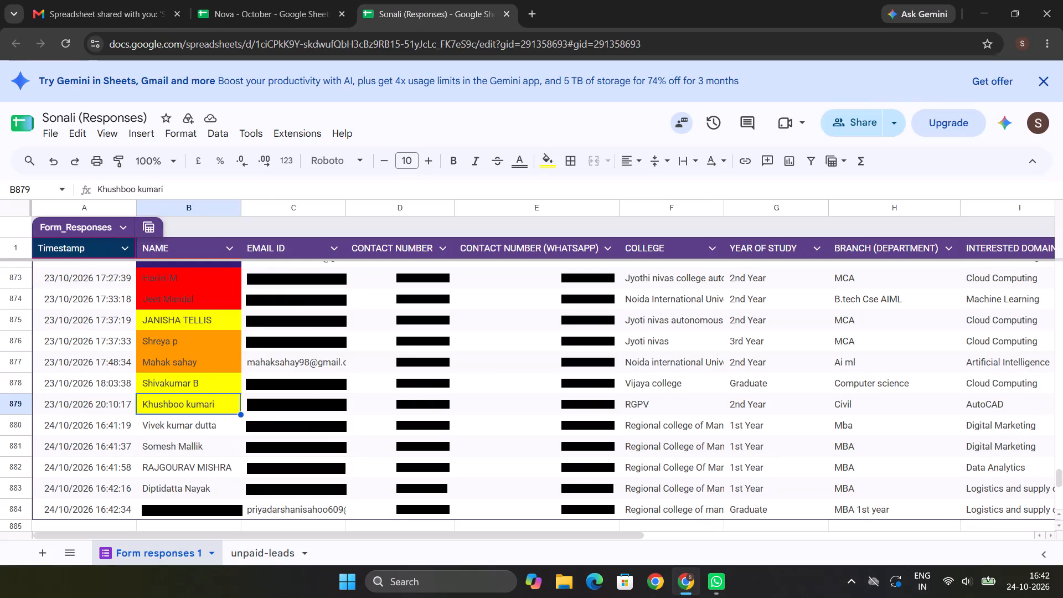
# Return to the SONALI sheet of the Nova - October spreadsheet.
pyautogui.click(278, 0)
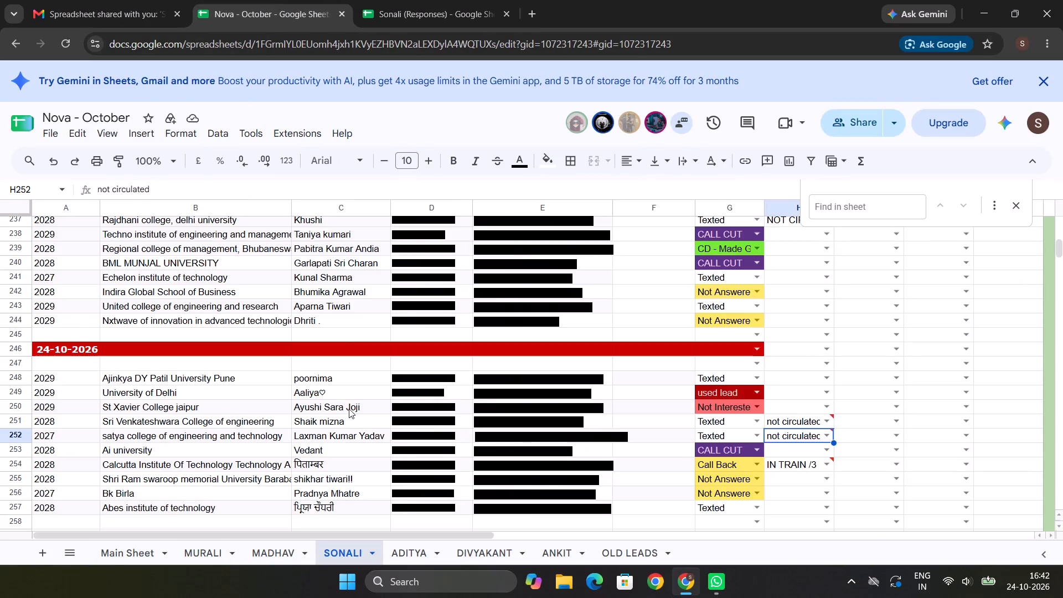
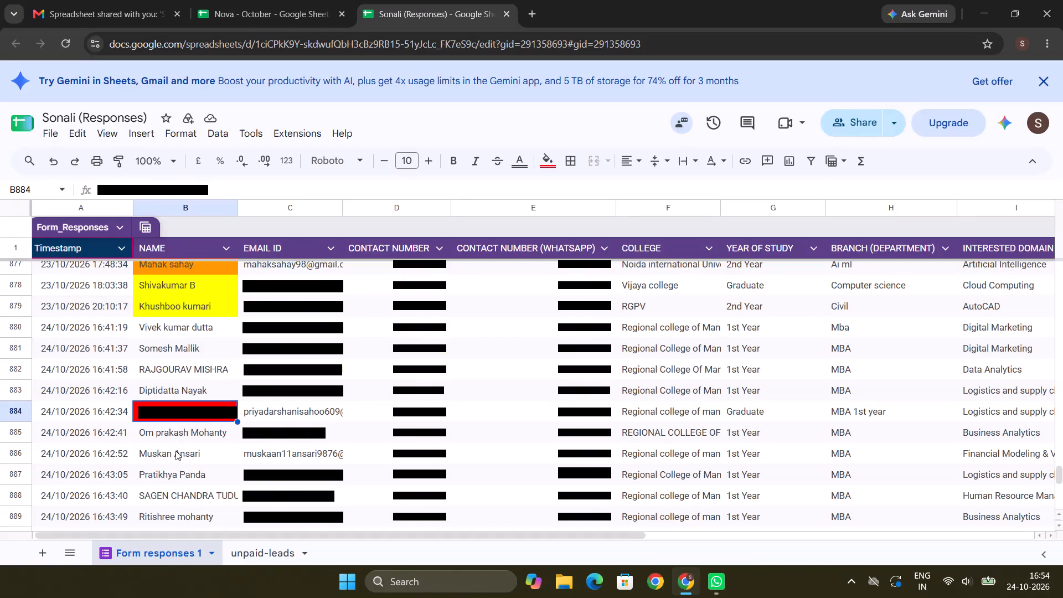
# Fill the lead's name cell B886 in the Sonali (Responses) form responses with orange.
pyautogui.click(176, 453)
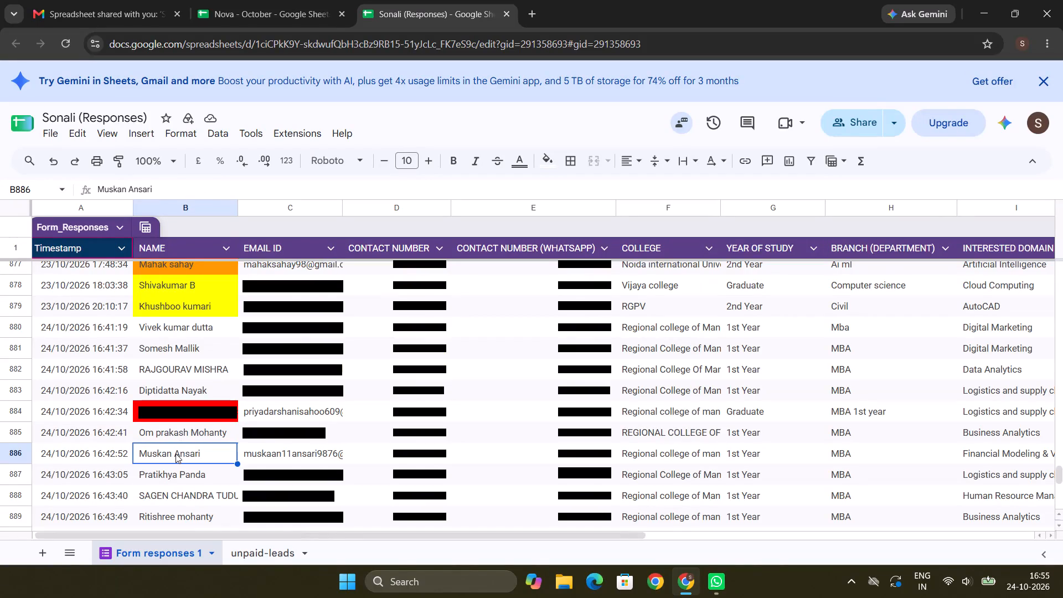
pyautogui.click(176, 453)
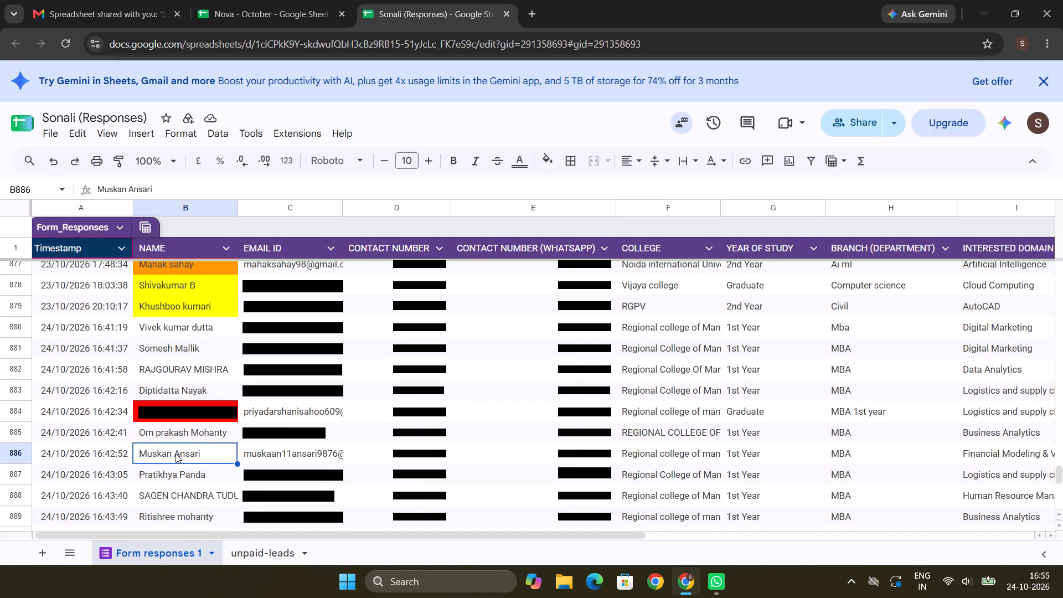
pyautogui.click(550, 164)
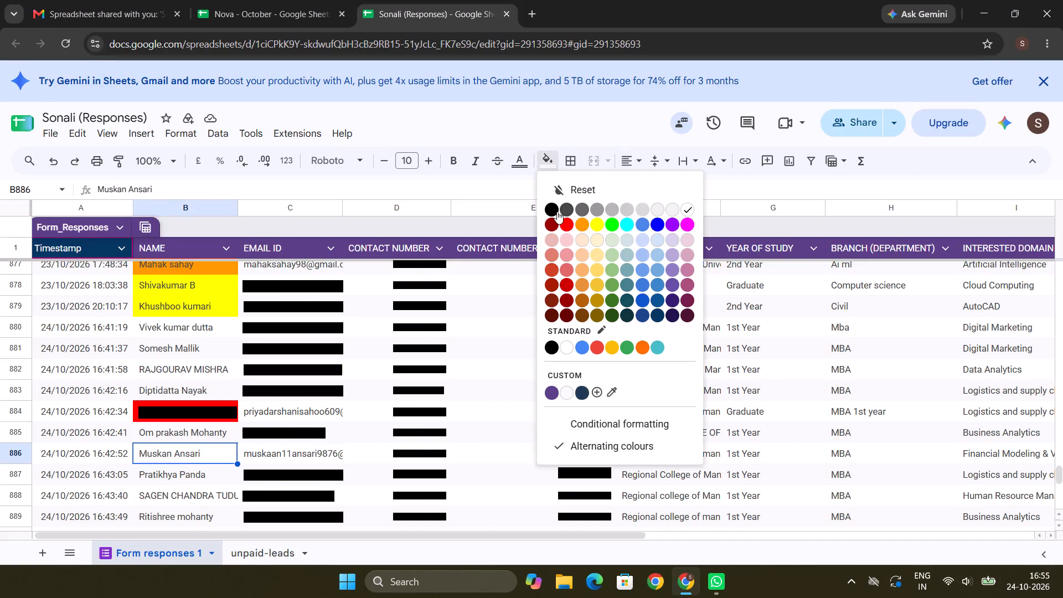
pyautogui.click(582, 224)
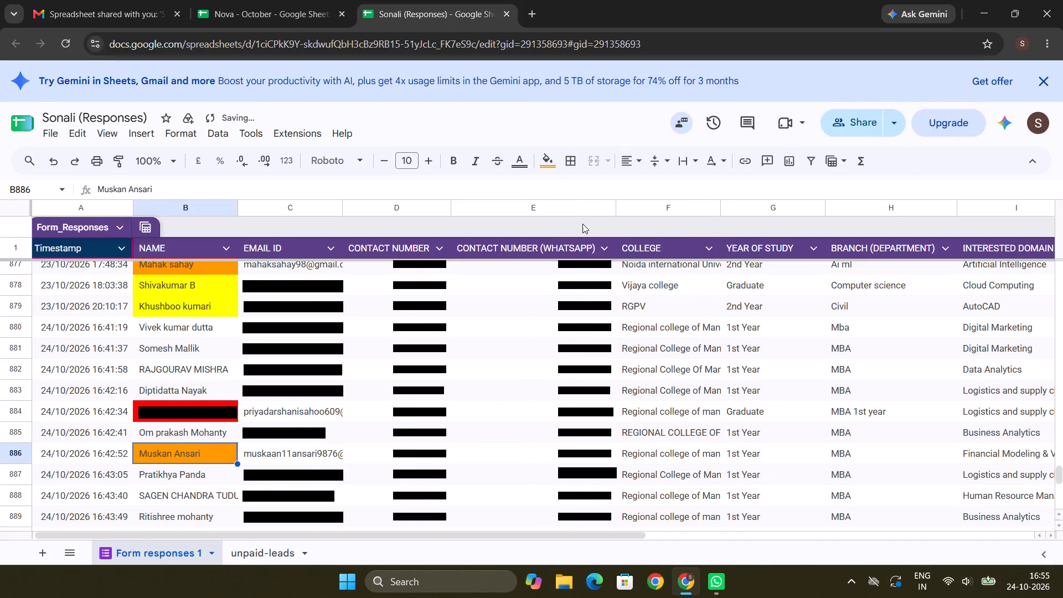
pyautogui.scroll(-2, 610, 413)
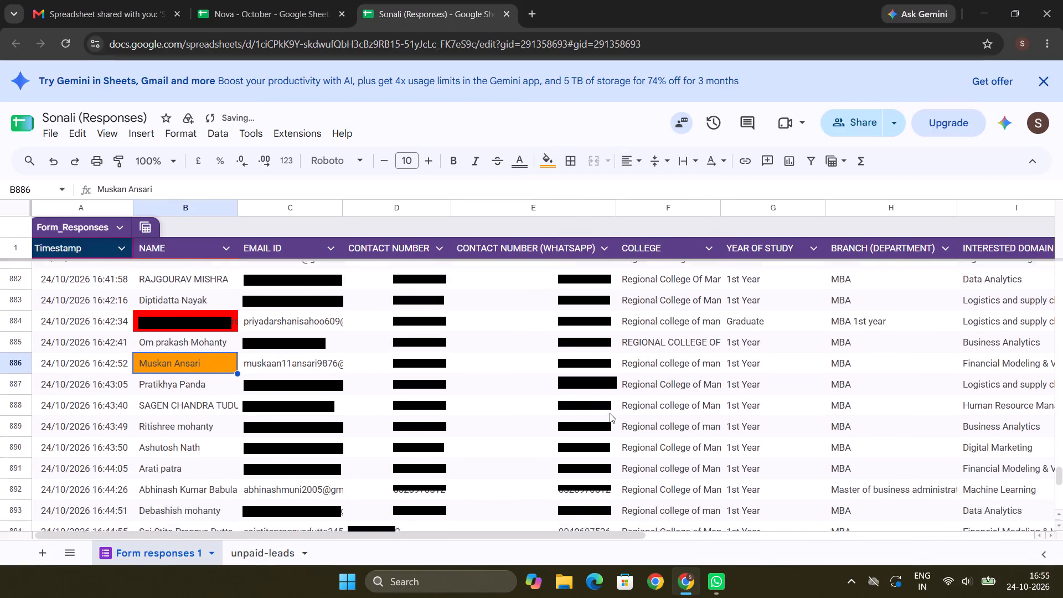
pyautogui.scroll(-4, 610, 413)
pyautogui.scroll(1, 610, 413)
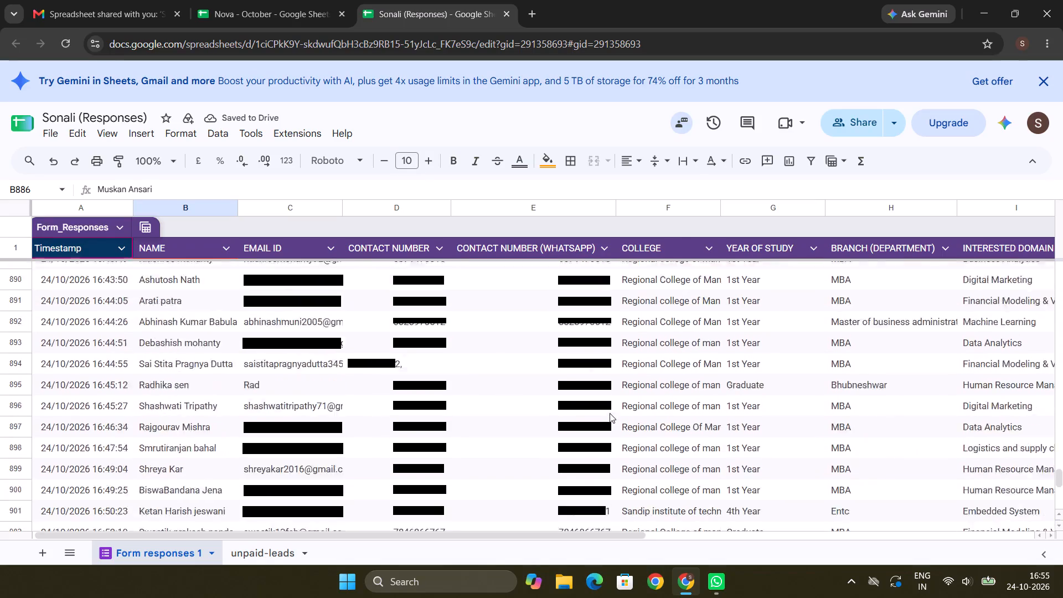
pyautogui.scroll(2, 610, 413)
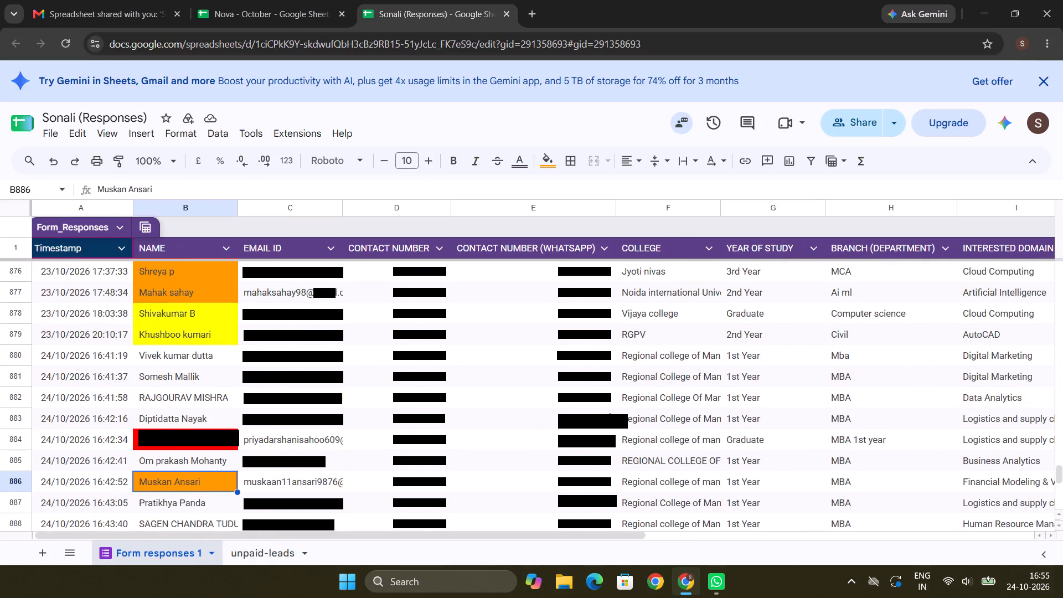
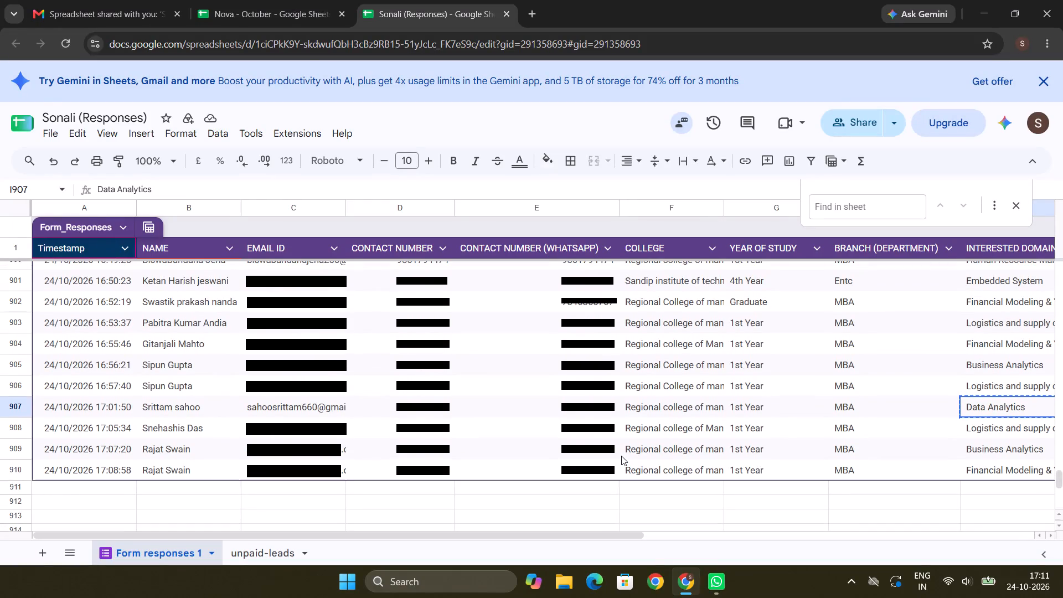
# Review the latest lead entries dated 24/10/2026 in Form responses 1, from around row 880 to row 910, and their name-cell colour marks.
pyautogui.scroll(1, 445, 403)
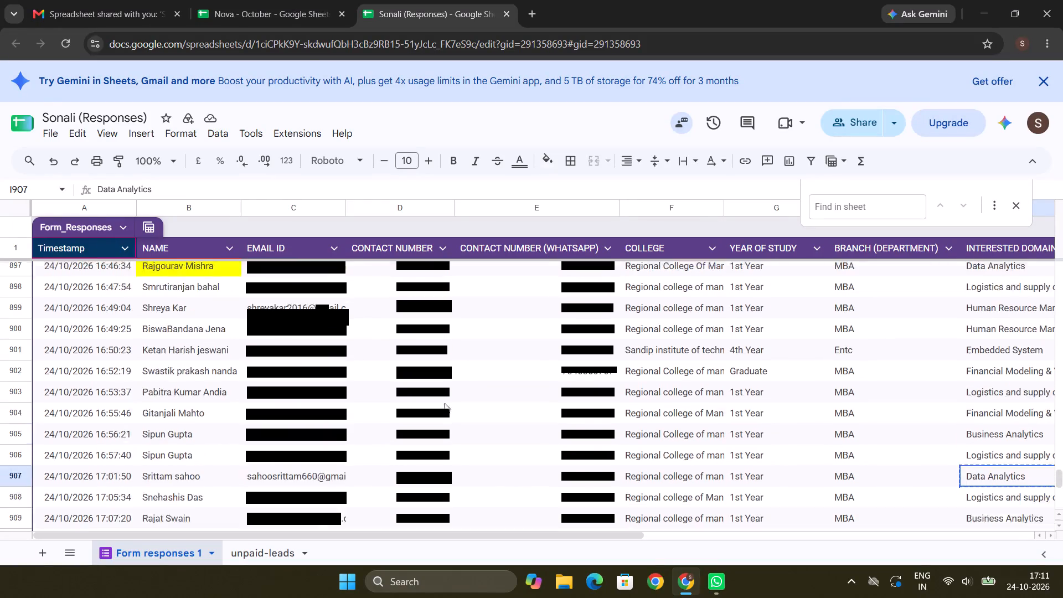
pyautogui.scroll(4, 445, 403)
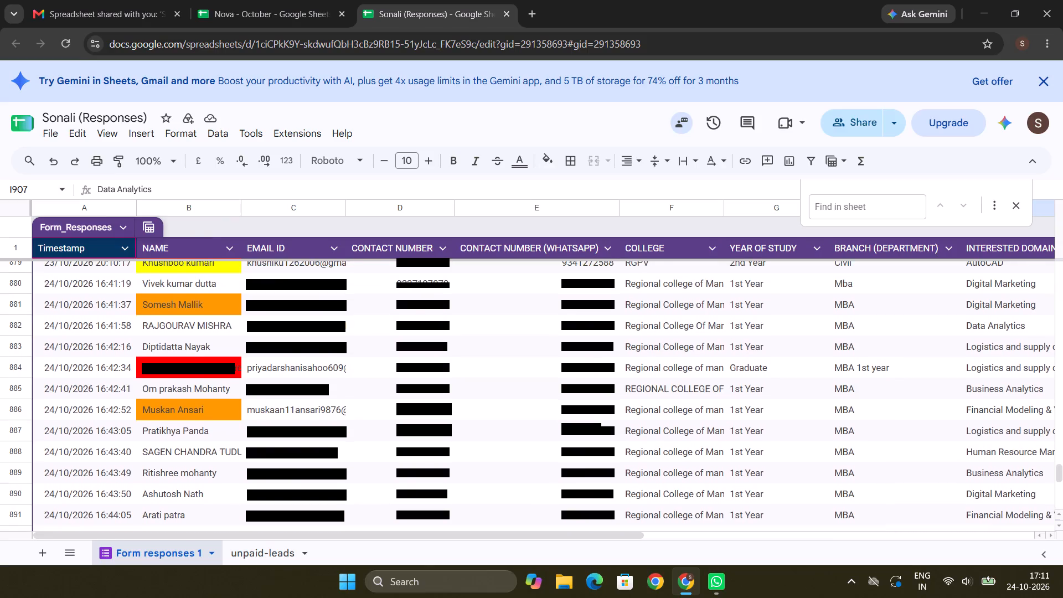
pyautogui.scroll(1, 445, 403)
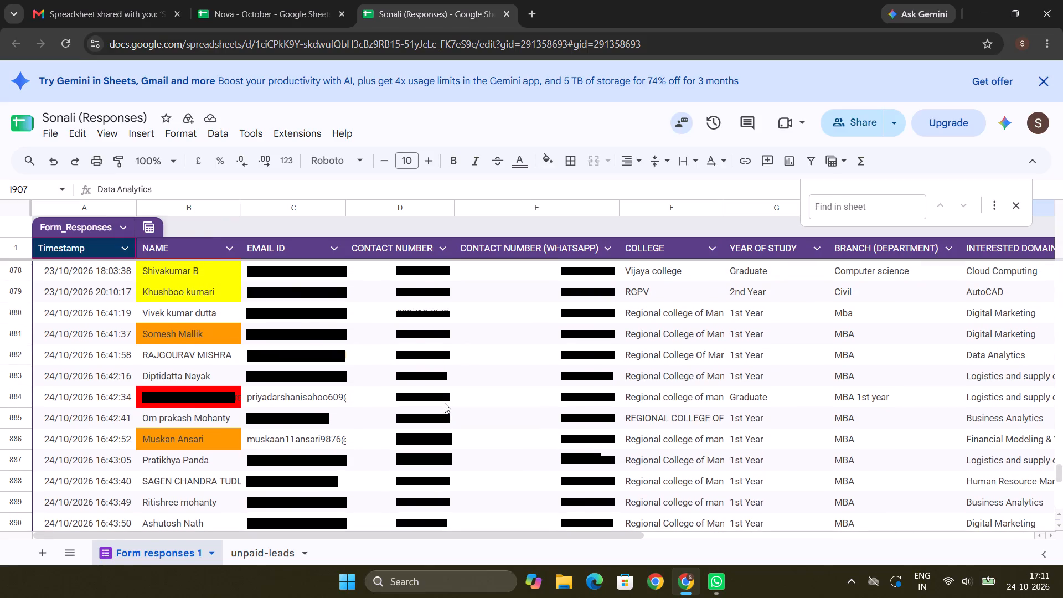
pyautogui.scroll(-2, 445, 403)
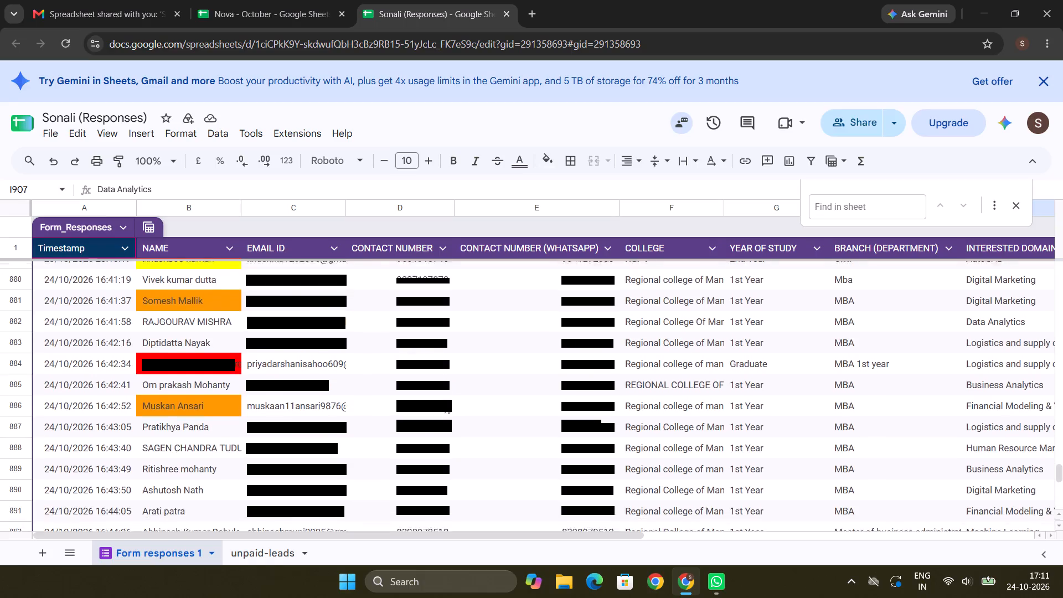
pyautogui.scroll(-4, 445, 403)
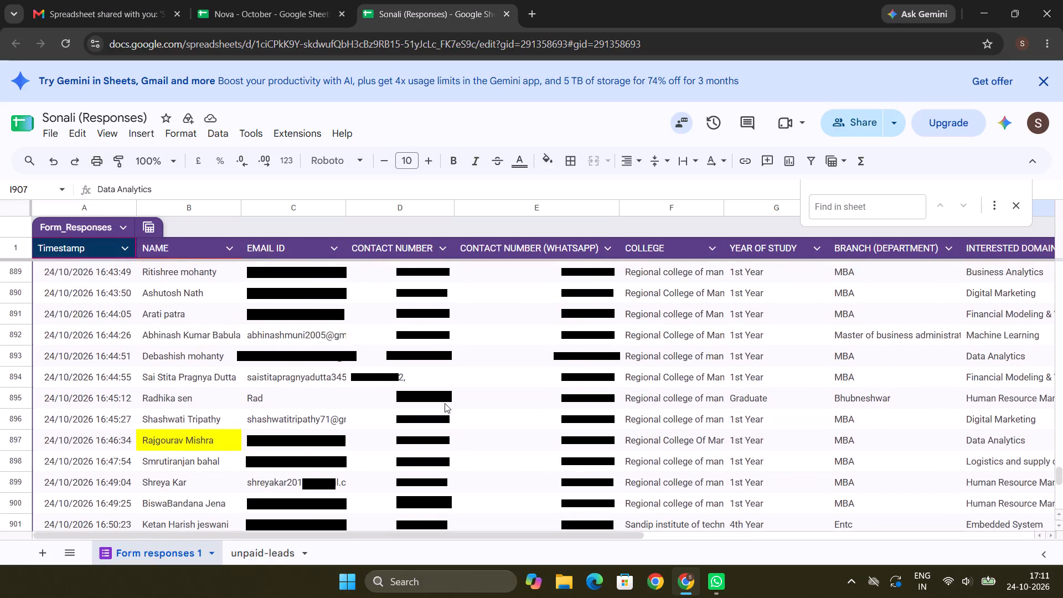
pyautogui.scroll(-2, 445, 403)
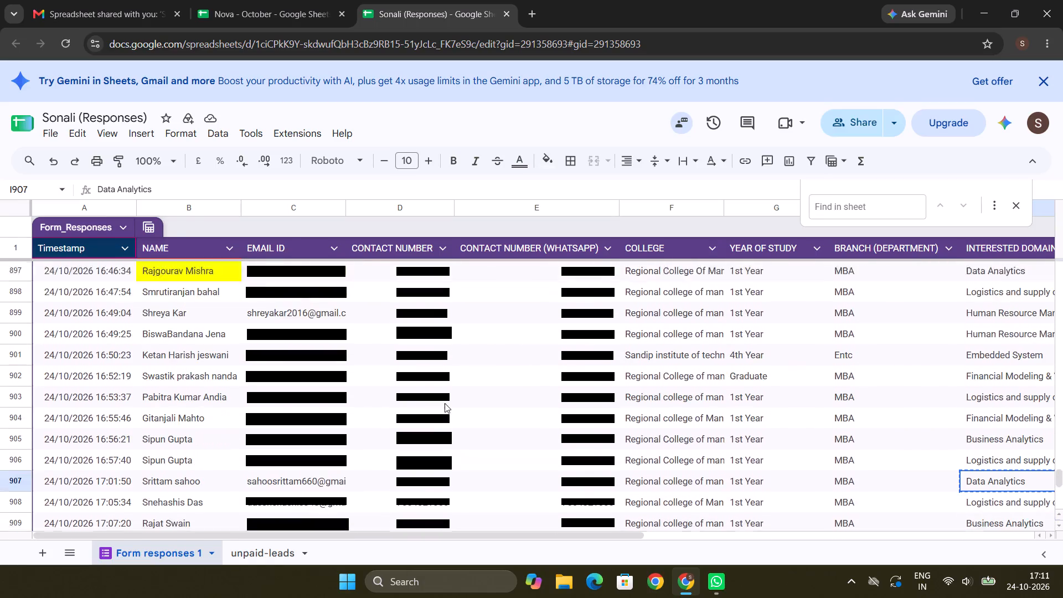
pyautogui.scroll(-2, 445, 403)
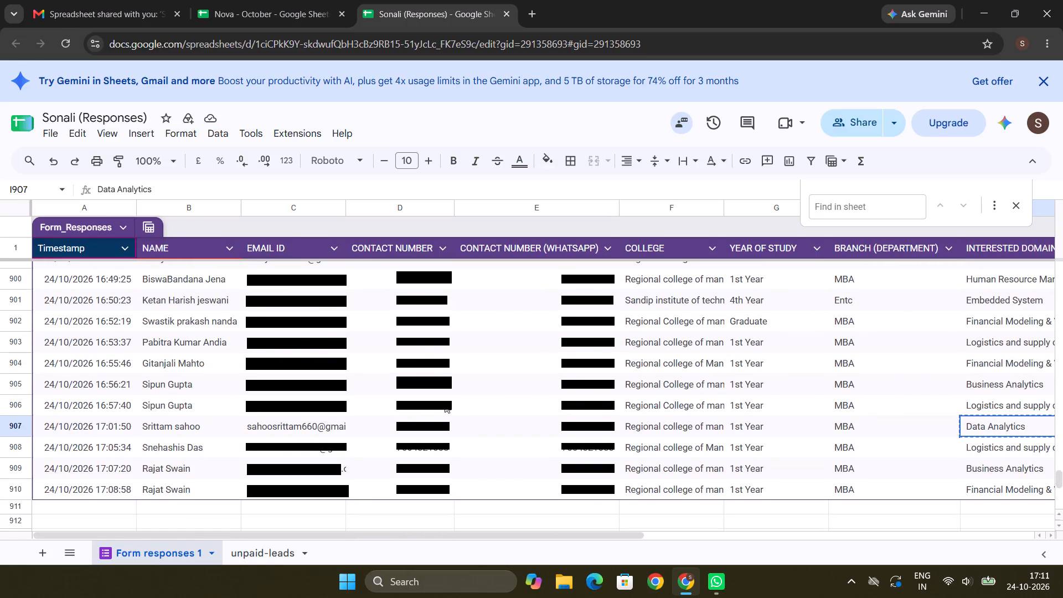
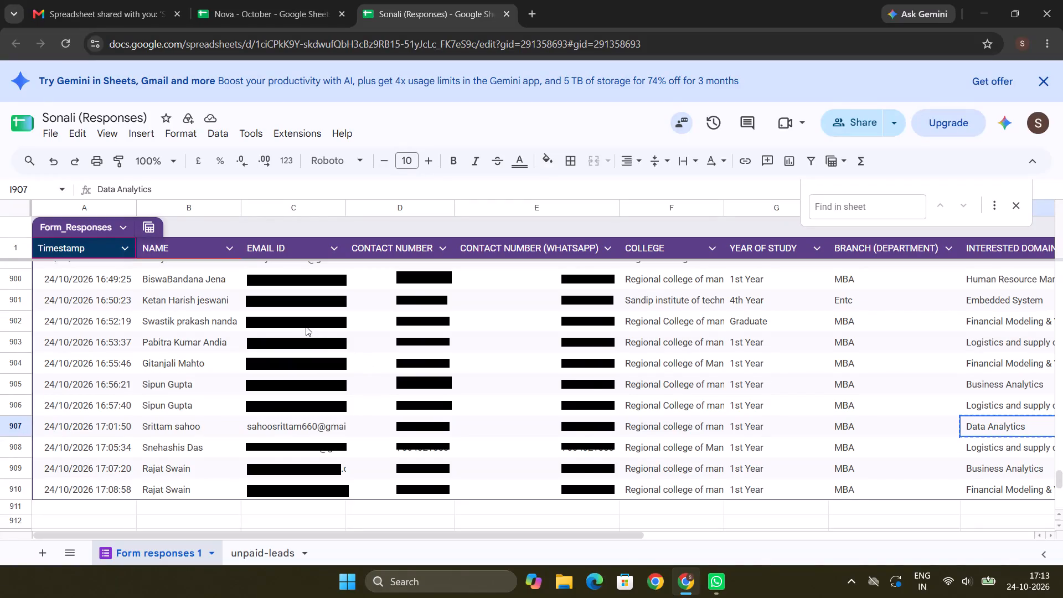
# Fill the name cell B905, for the 24/10/2026 16:56:21 entry in Form responses 1, with dark purple.
pyautogui.scroll(2, 306, 326)
pyautogui.scroll(-1, 306, 326)
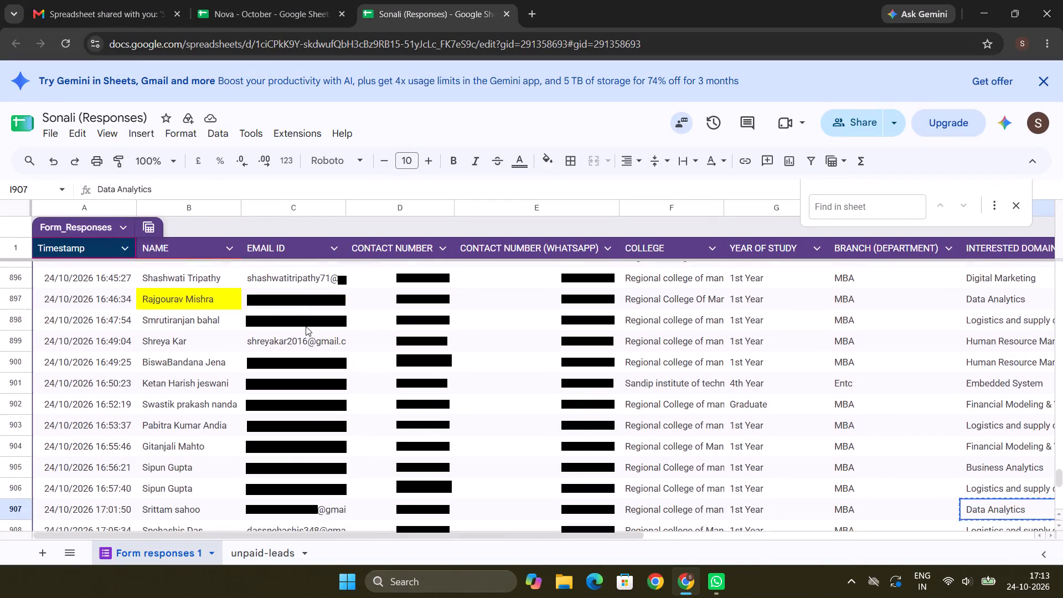
pyautogui.scroll(-2, 306, 326)
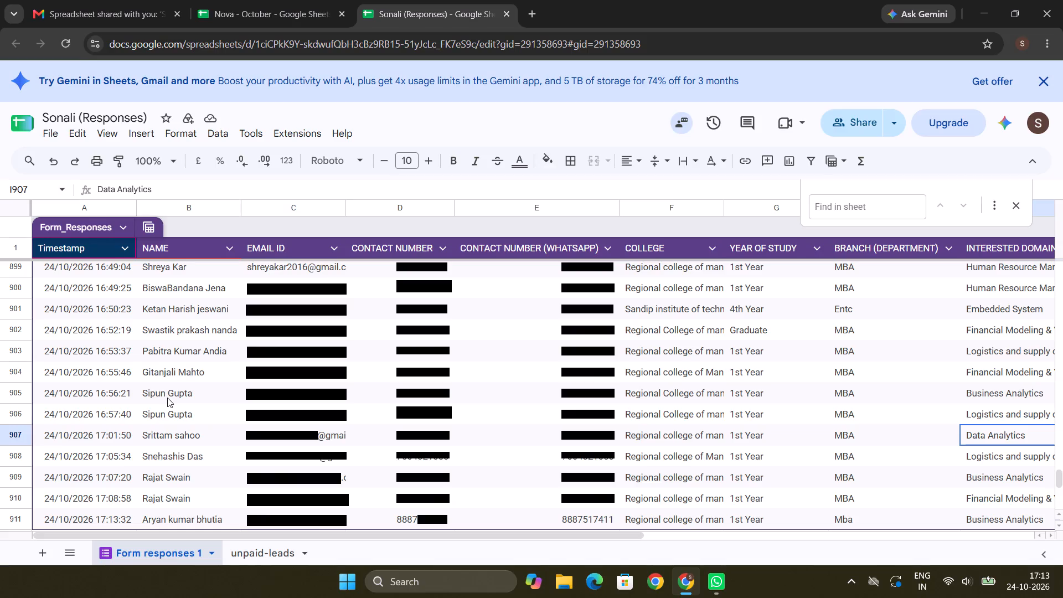
pyautogui.click(164, 394)
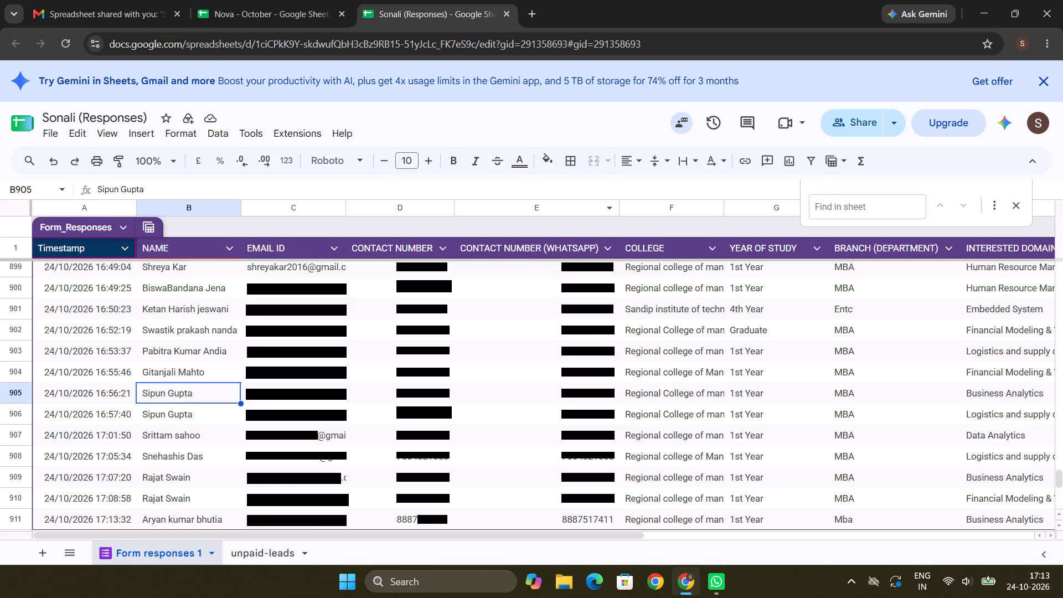
pyautogui.click(541, 166)
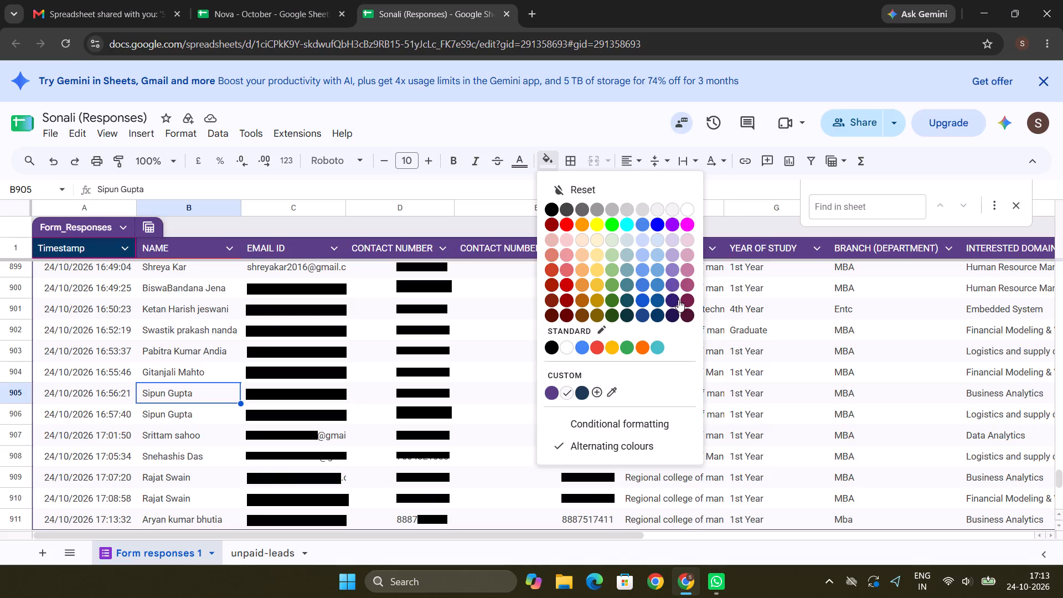
pyautogui.click(678, 300)
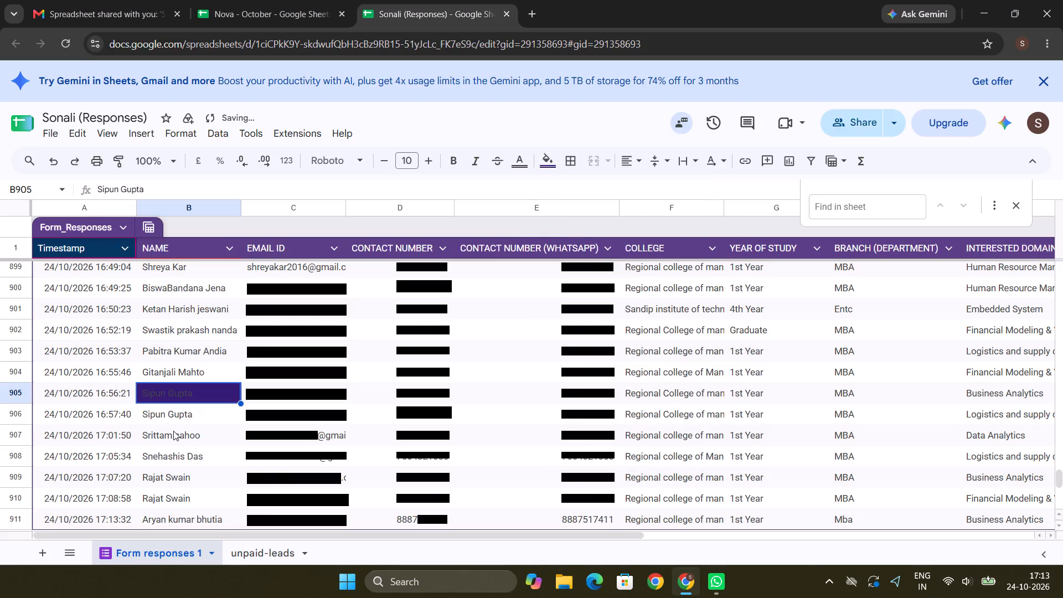
pyautogui.scroll(-1, 173, 431)
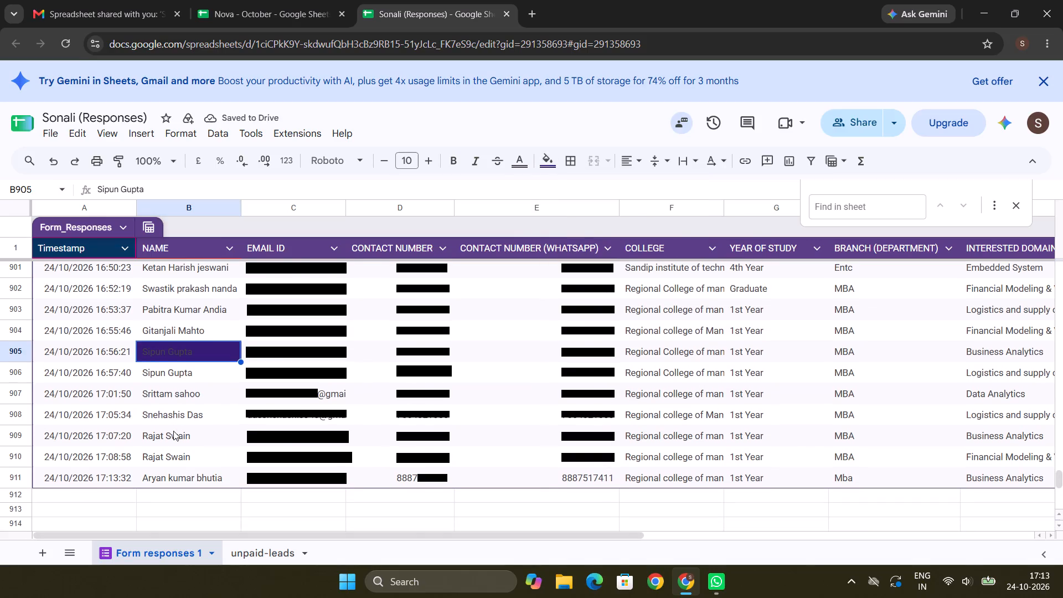
pyautogui.scroll(-1, 173, 431)
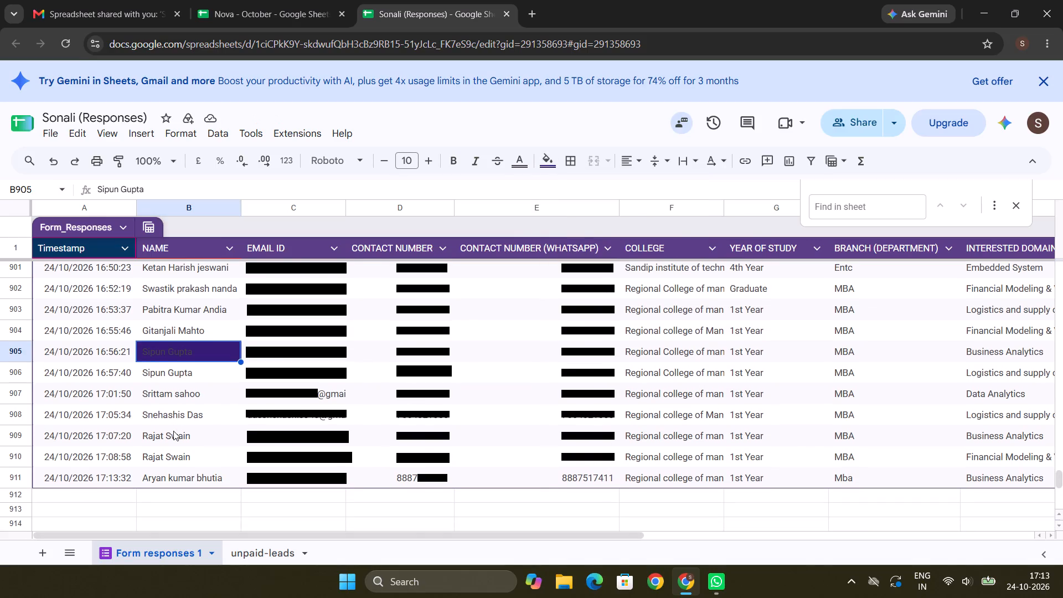
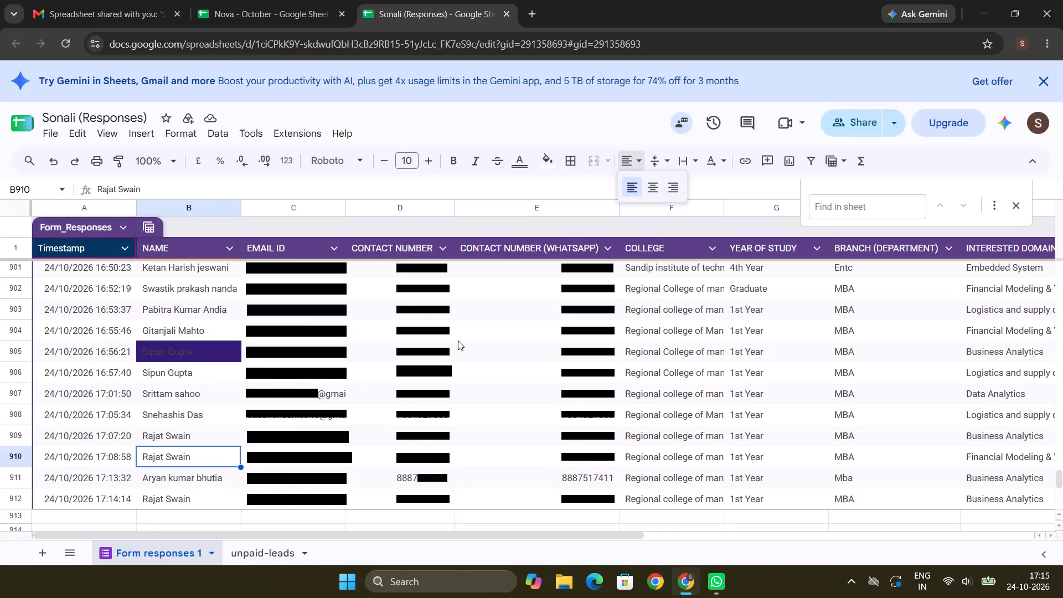
# Copy the contact number in cell D906, for the 24/10/2026 16:57:40 entry in Form responses 1.
pyautogui.click(425, 369)
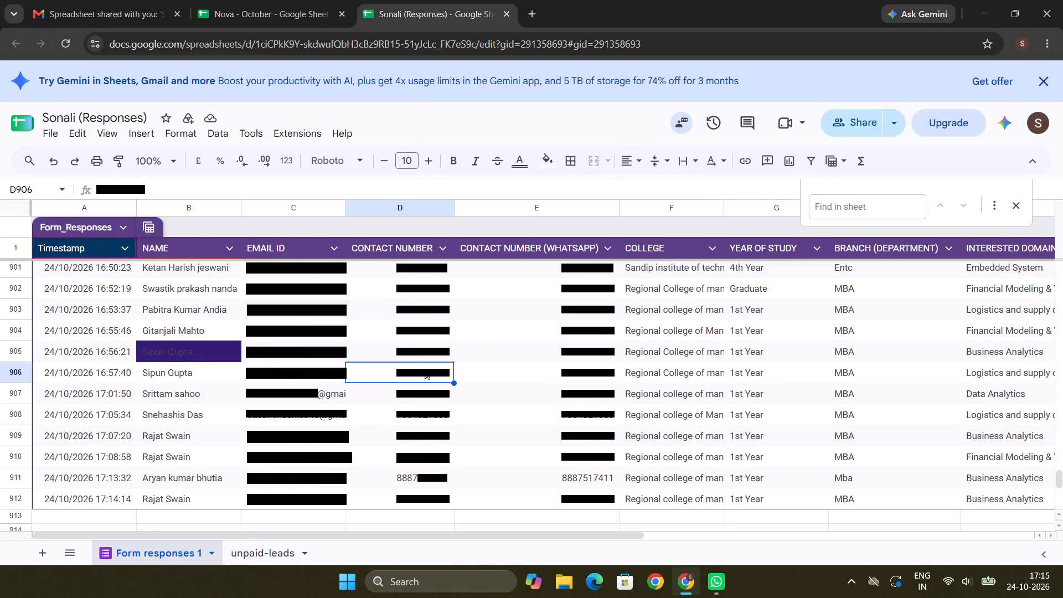
pyautogui.hotkey('ctrl', 'c')
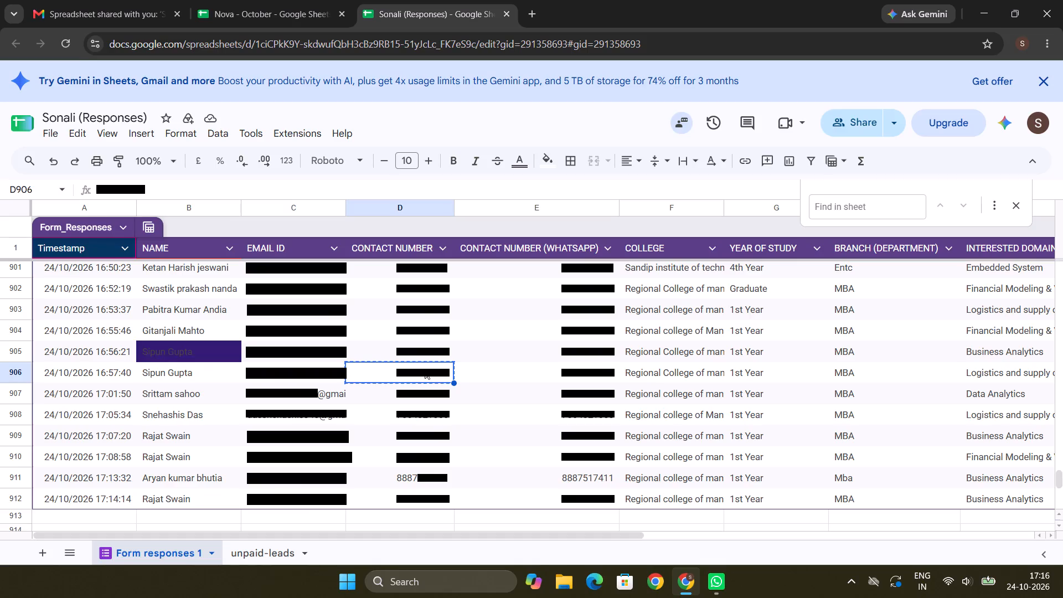
# Copy the contact number in cell D906 again, for the 24/10/2026 16:57:40 entry in Form responses 1.
pyautogui.click(195, 378)
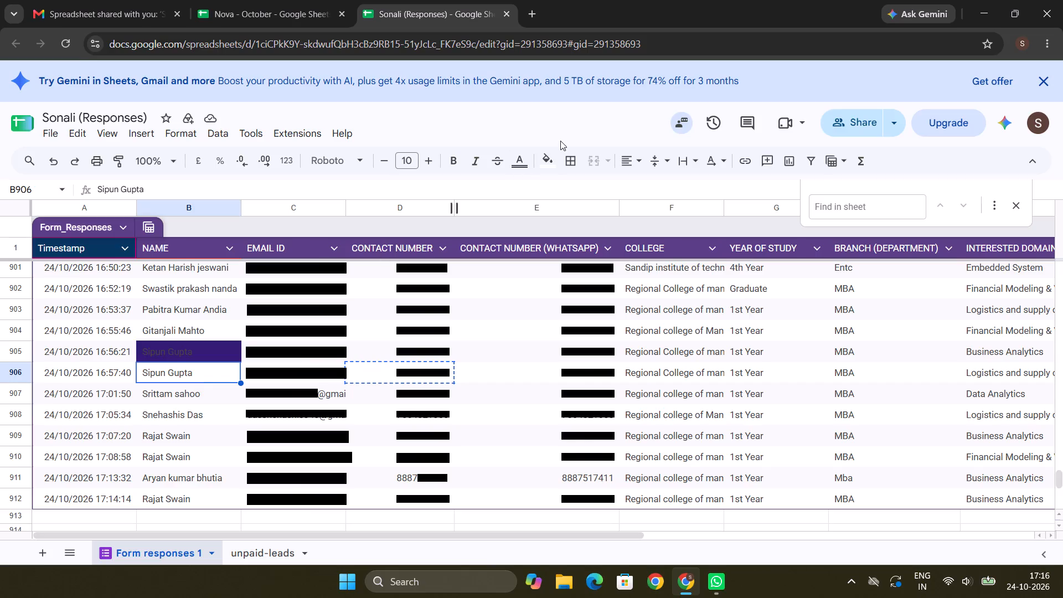
pyautogui.click(550, 156)
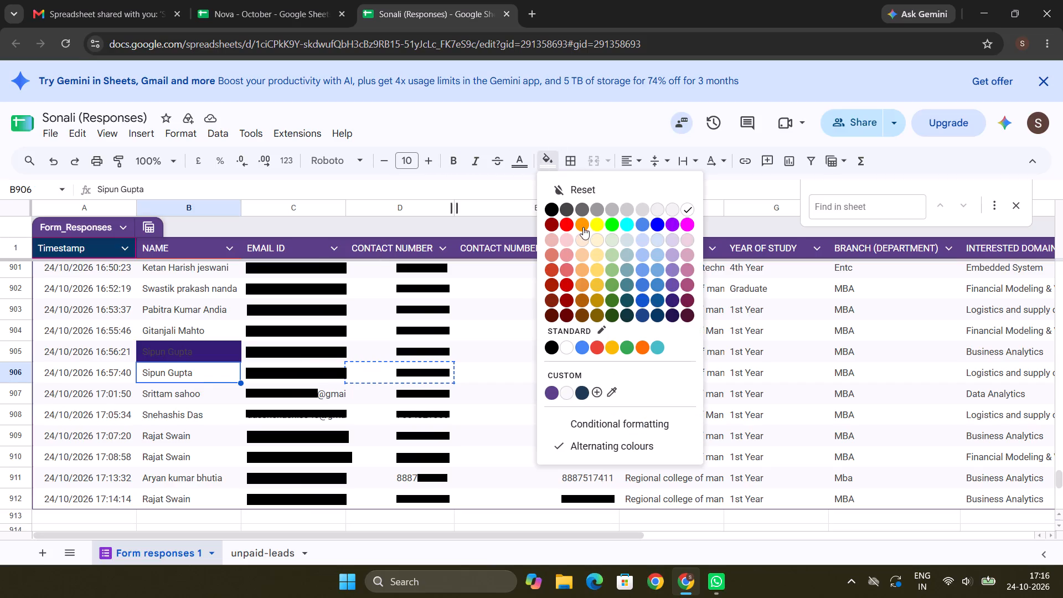
pyautogui.click(422, 377)
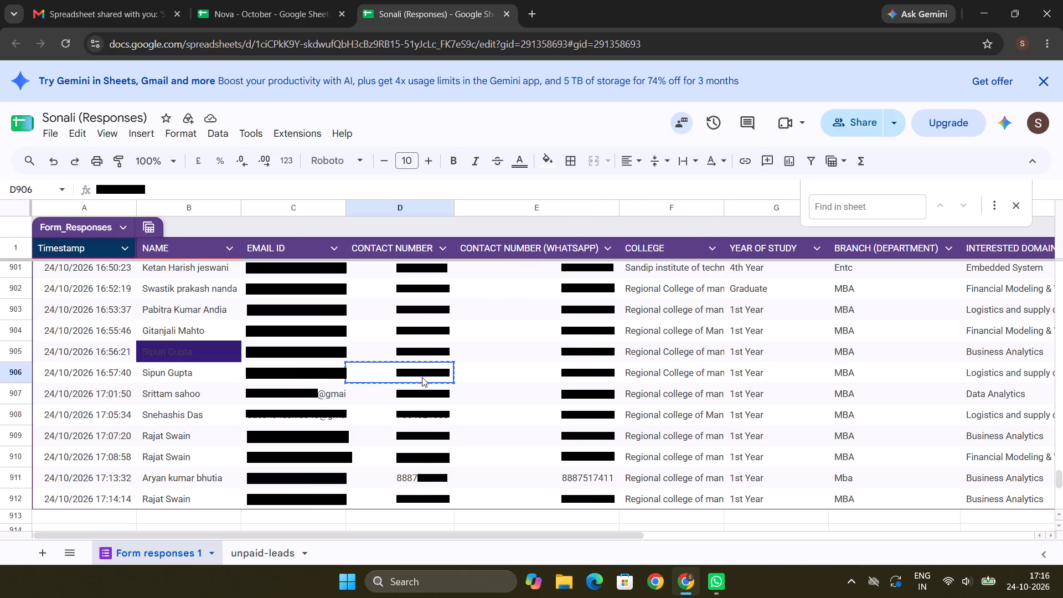
pyautogui.hotkey('ctrl', 'c')
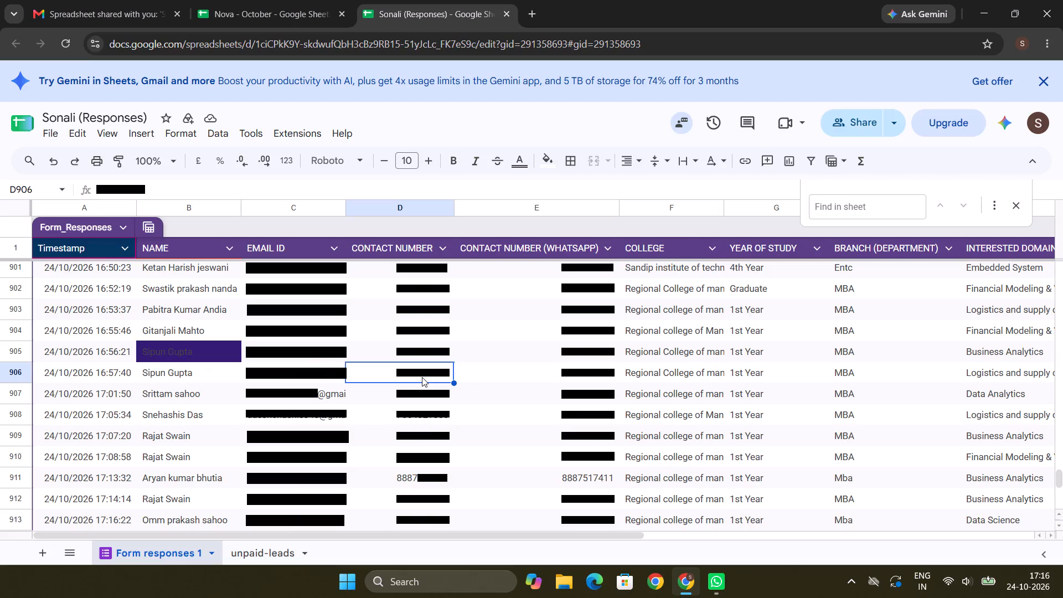
pyautogui.hotkey('ctrl', 'c')
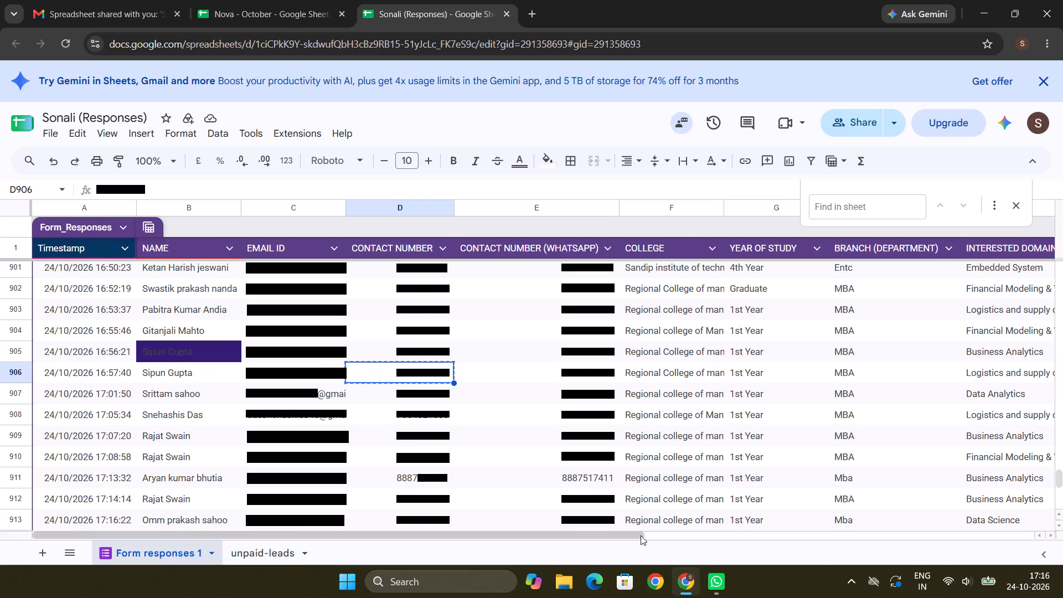
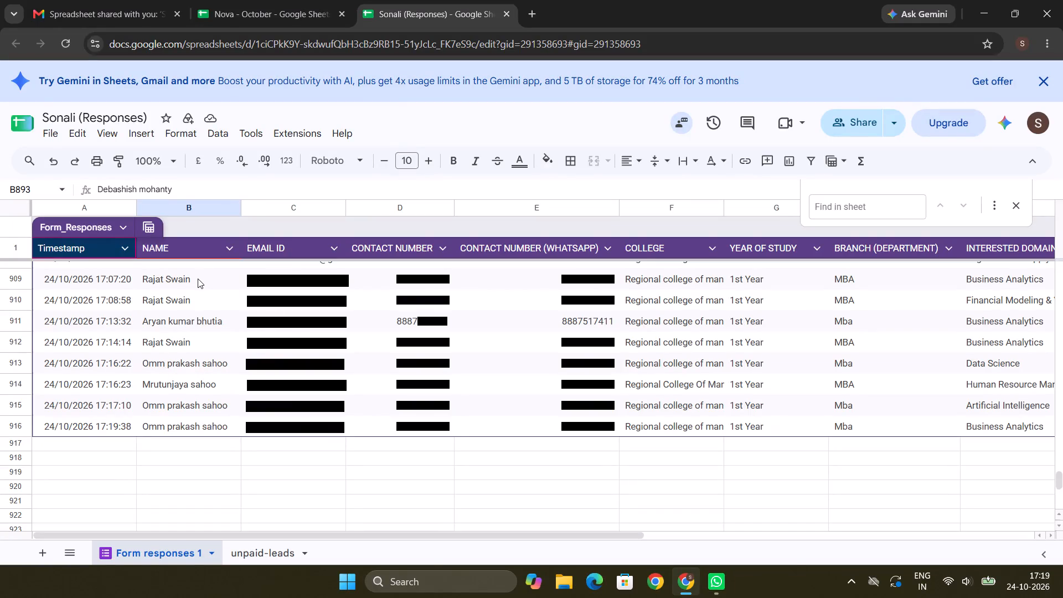
# Fill the name cells B910 and B912, for the 24/10/2026 17:08:58 and 17:14:14 entries in Form responses 1, with dark purple.
pyautogui.click(162, 306)
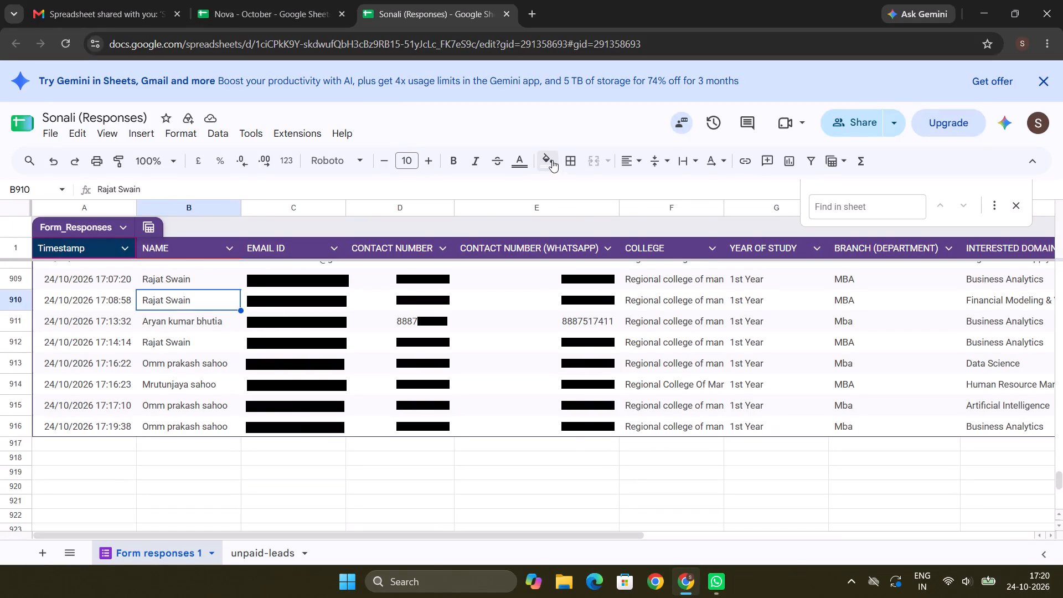
pyautogui.click(552, 160)
pyautogui.click(672, 298)
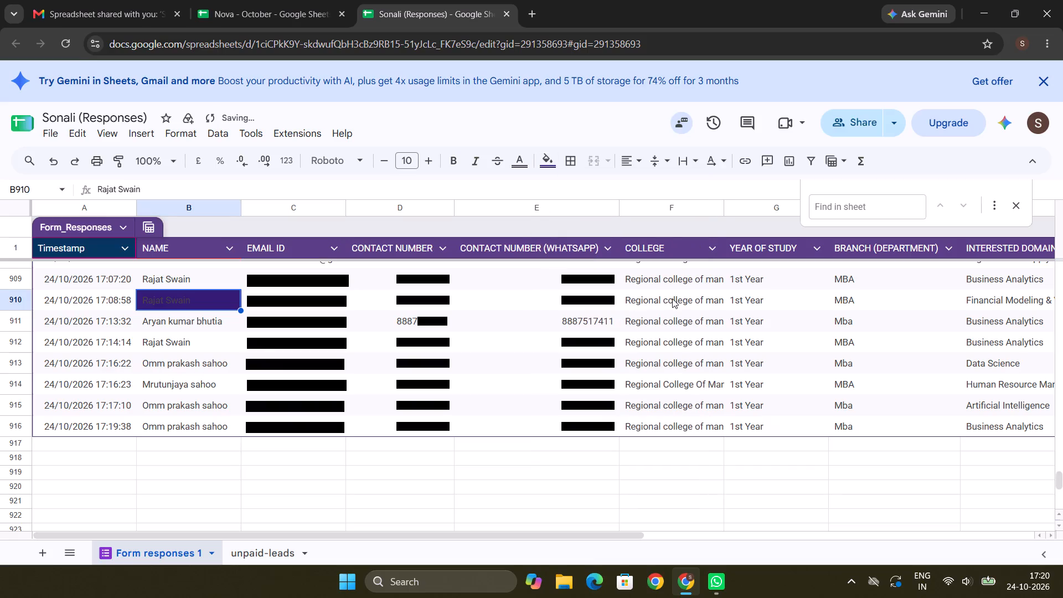
pyautogui.click(168, 345)
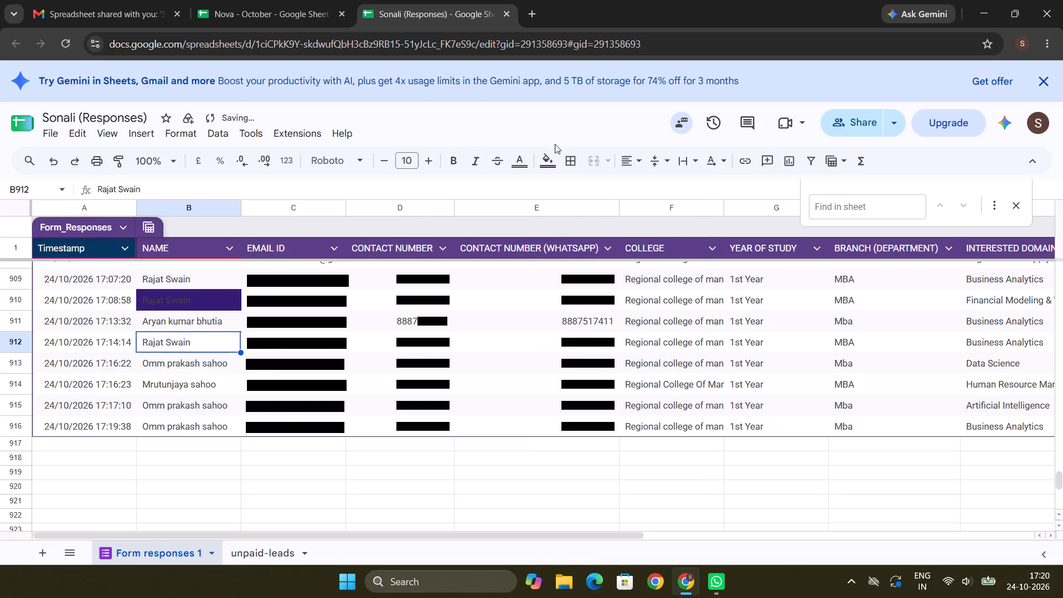
pyautogui.click(553, 154)
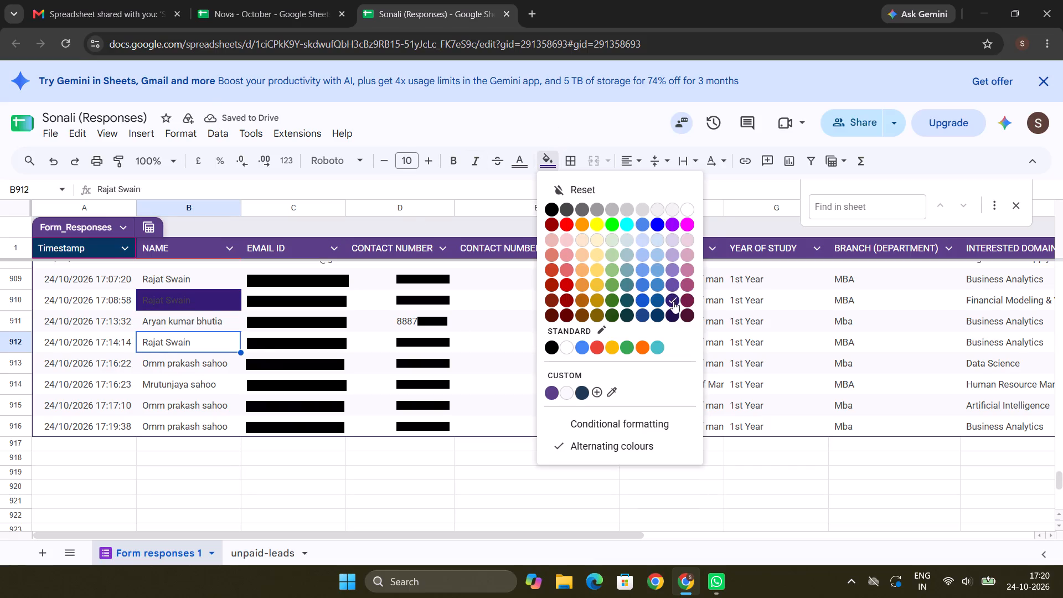
pyautogui.click(673, 301)
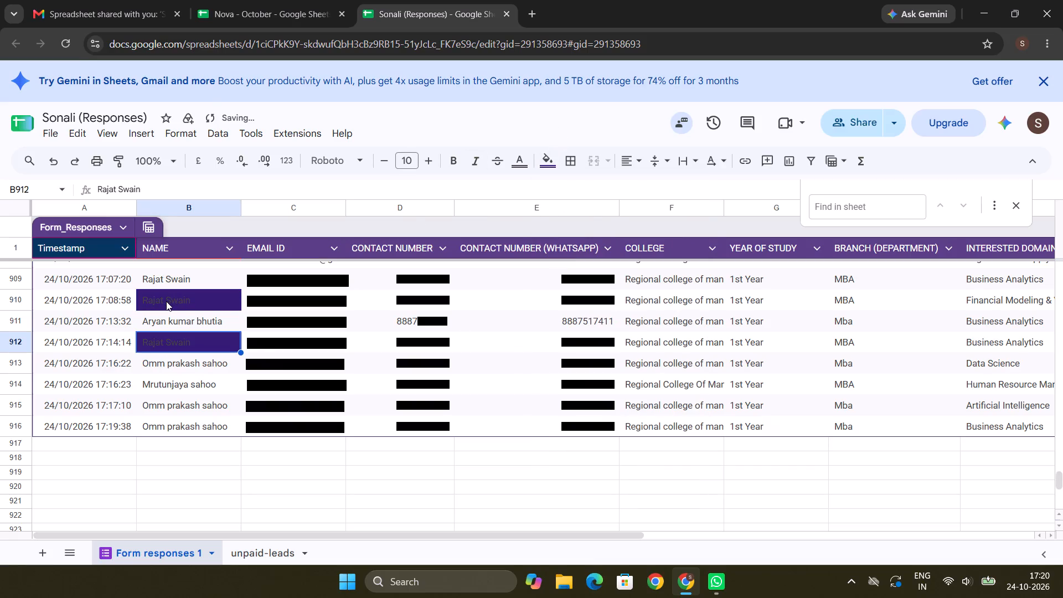
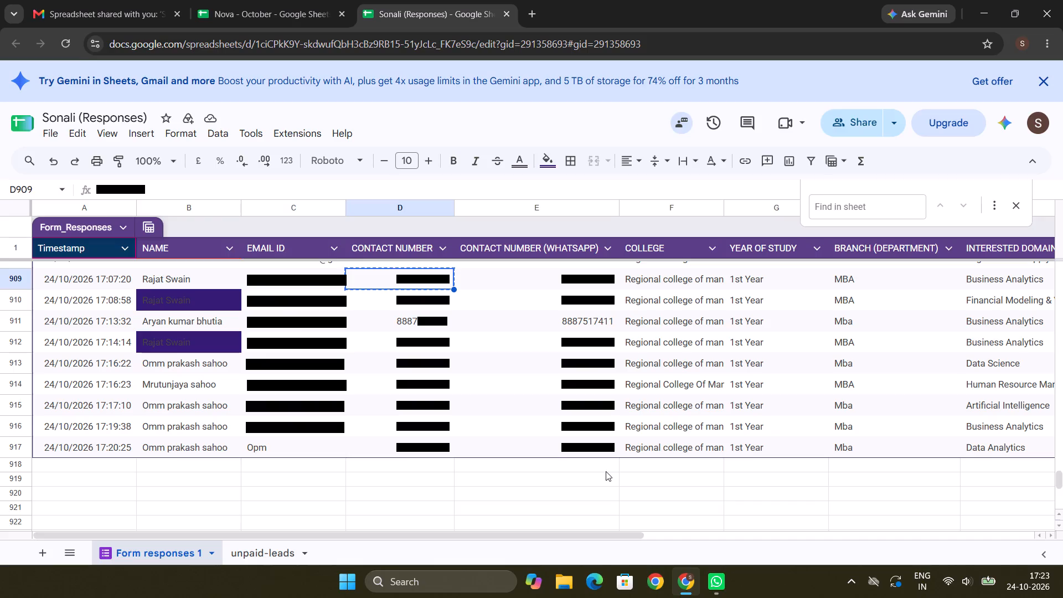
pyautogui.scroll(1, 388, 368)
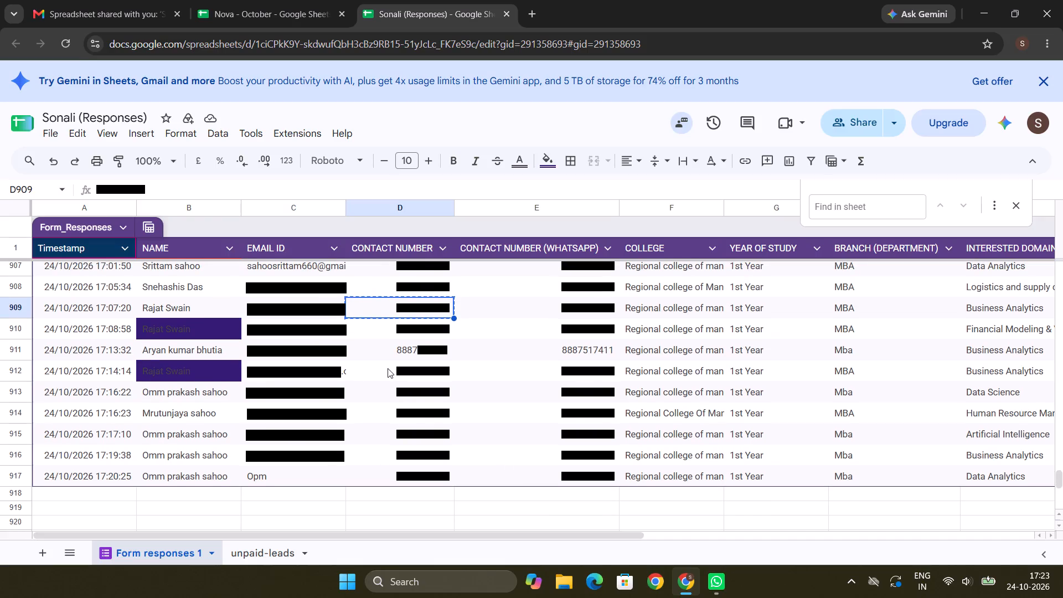
# Search the web in a new tab for the college in cell F880, Regional college of Management, and close the results.
pyautogui.scroll(4, 388, 368)
pyautogui.scroll(-1, 388, 368)
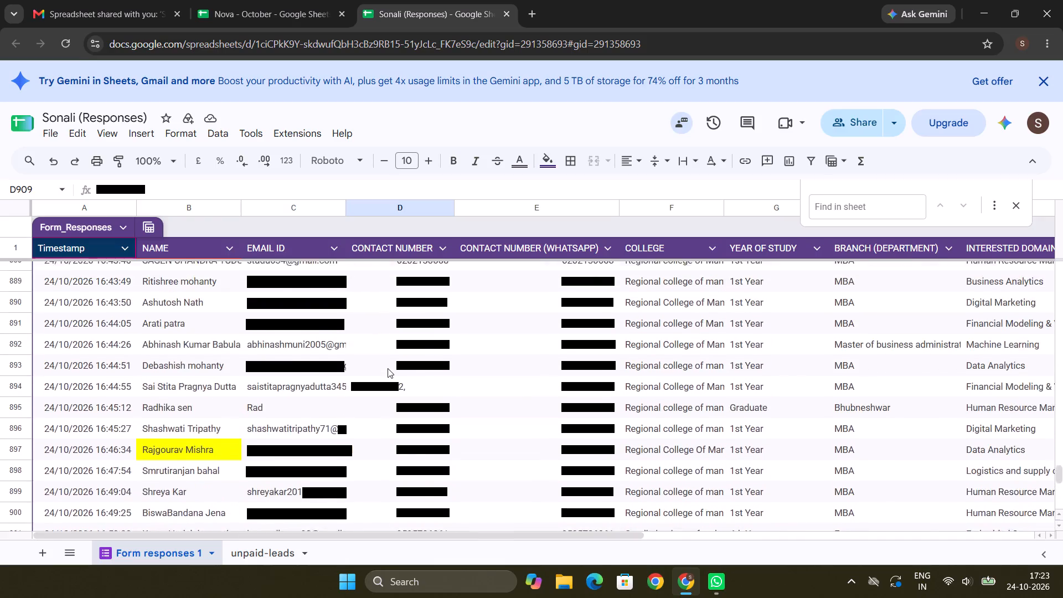
pyautogui.scroll(-1, 388, 368)
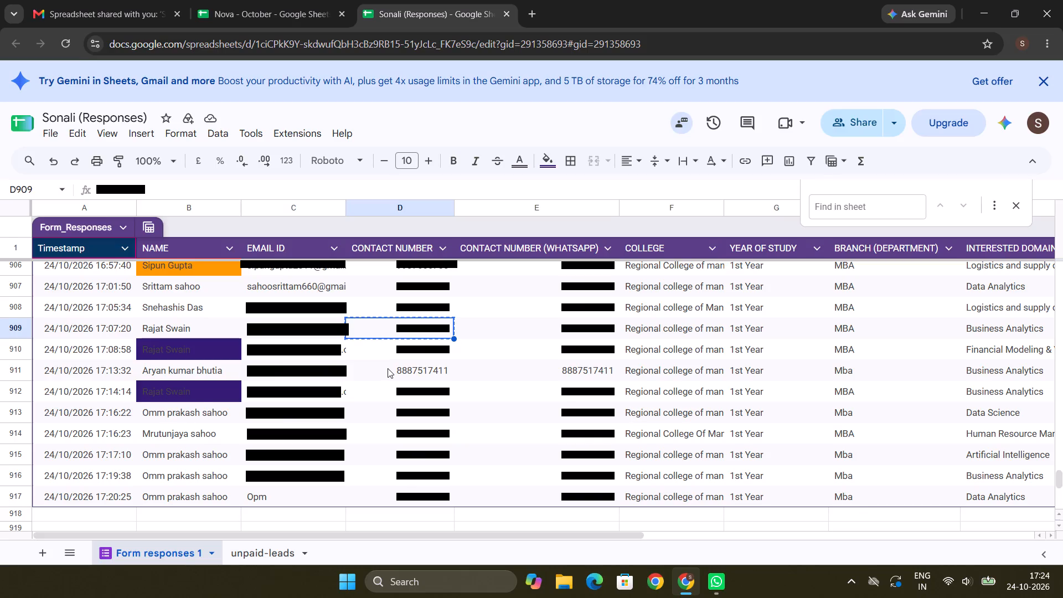
pyautogui.scroll(5, 388, 368)
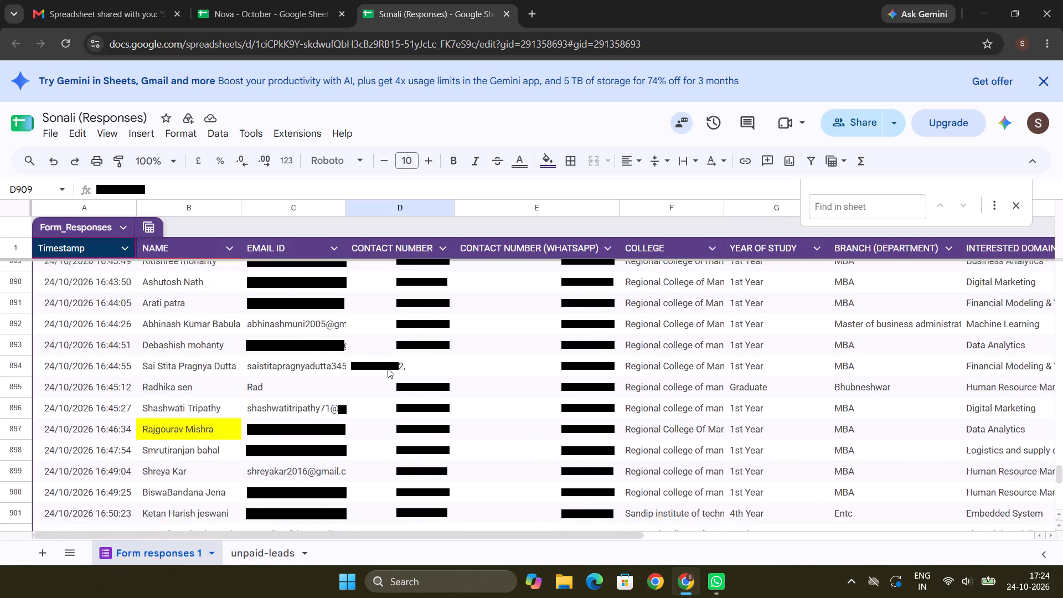
pyautogui.scroll(4, 388, 368)
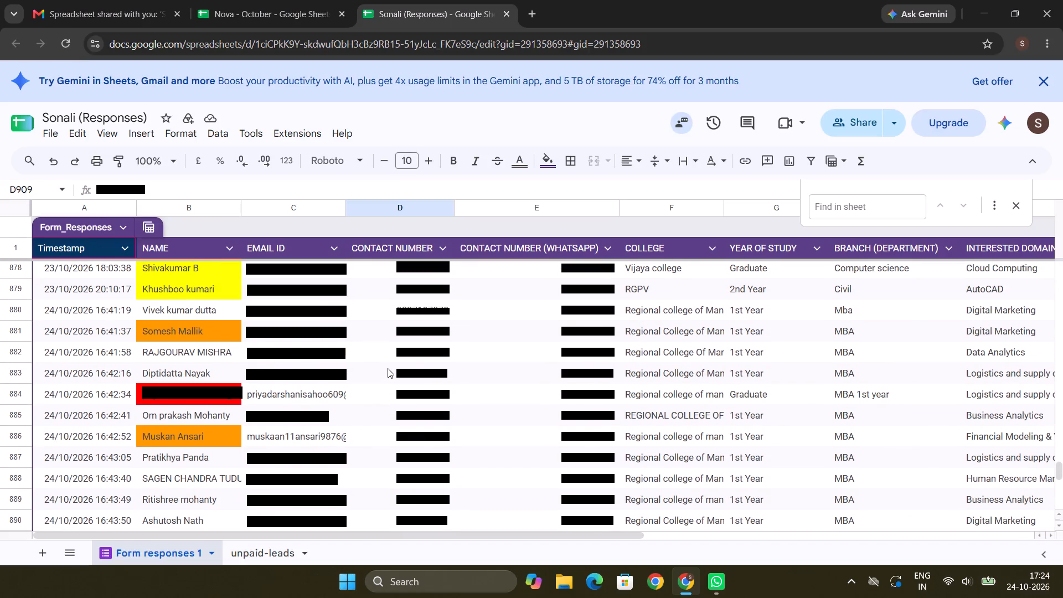
pyautogui.click(653, 316)
pyautogui.hotkey('ctrl', 'c')
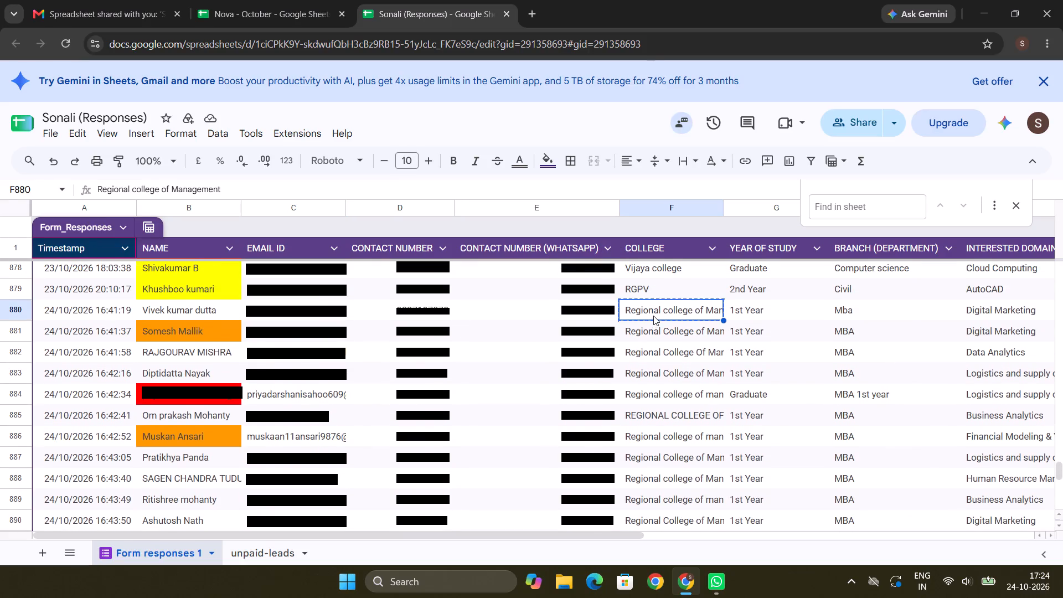
pyautogui.click(536, 9)
pyautogui.hotkey('ctrl', 'v')
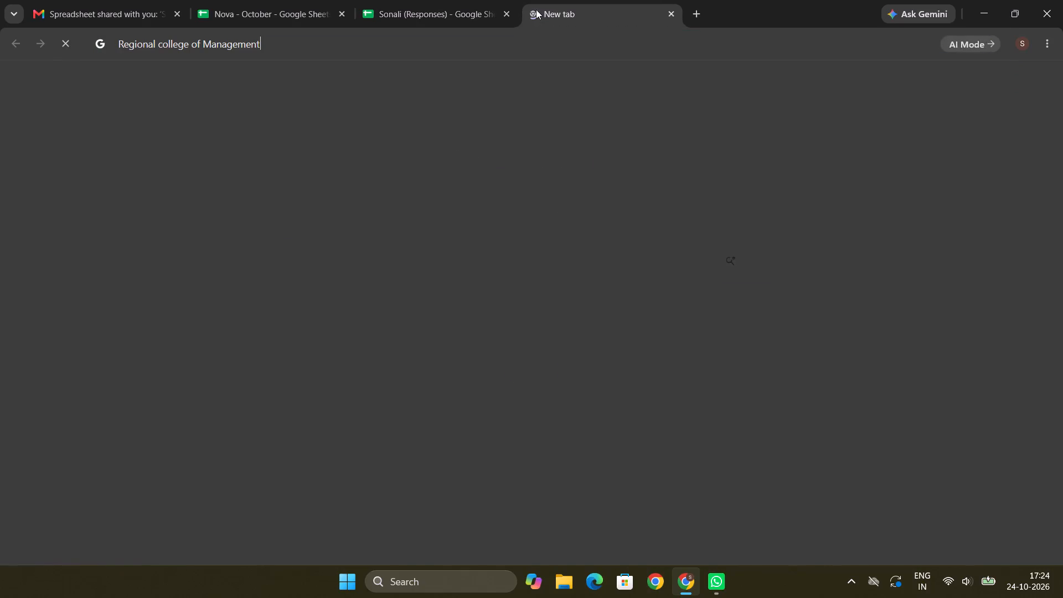
pyautogui.press('Return')
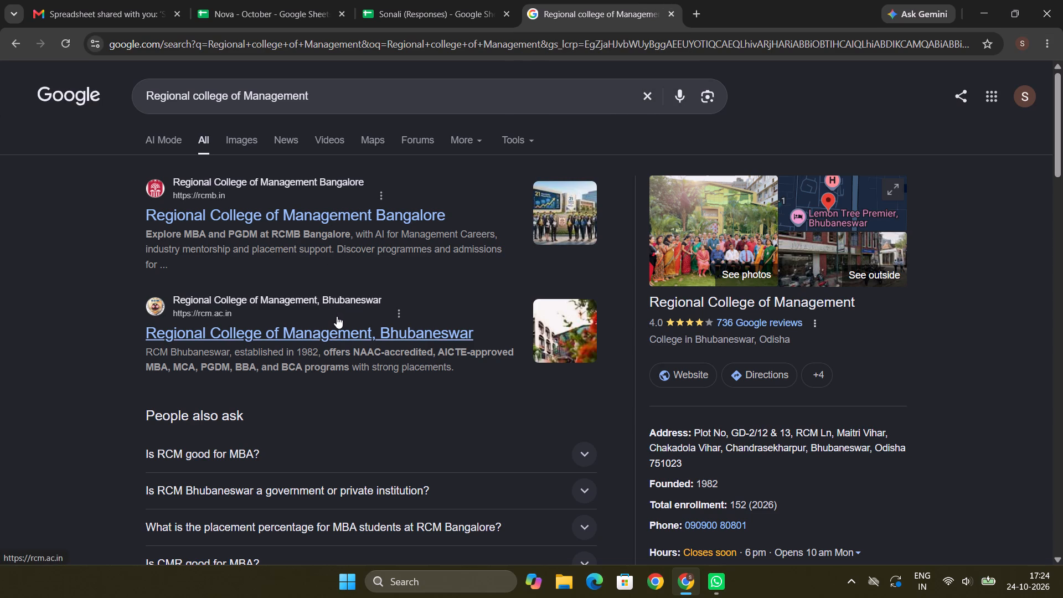
pyautogui.click(673, 16)
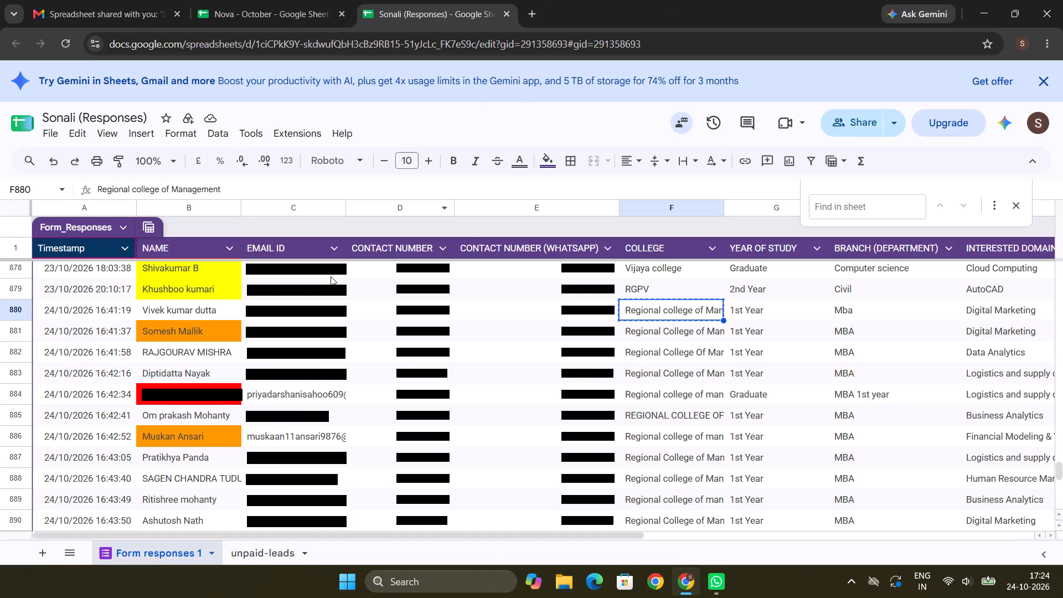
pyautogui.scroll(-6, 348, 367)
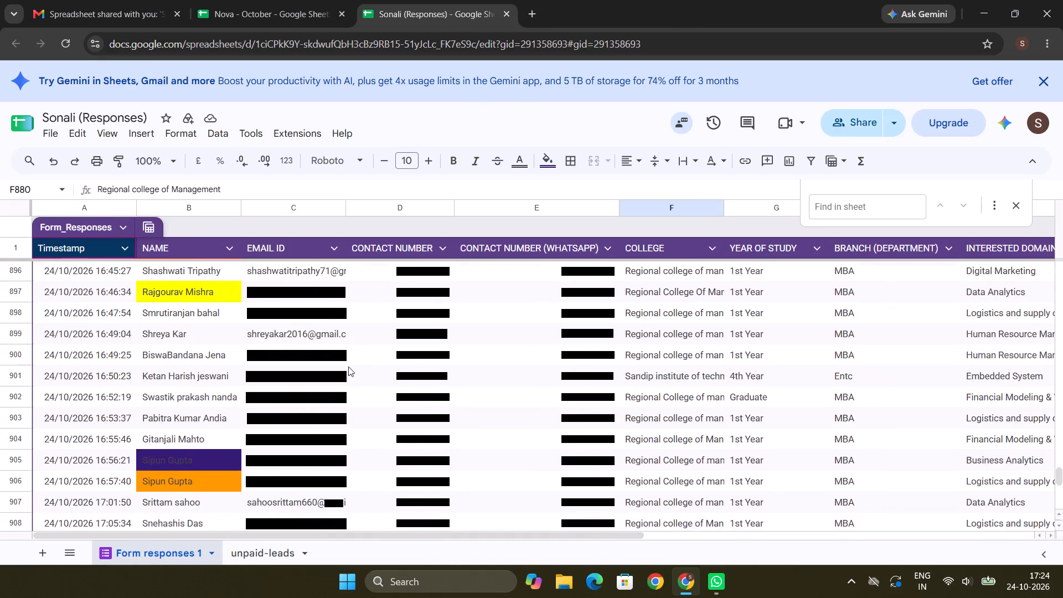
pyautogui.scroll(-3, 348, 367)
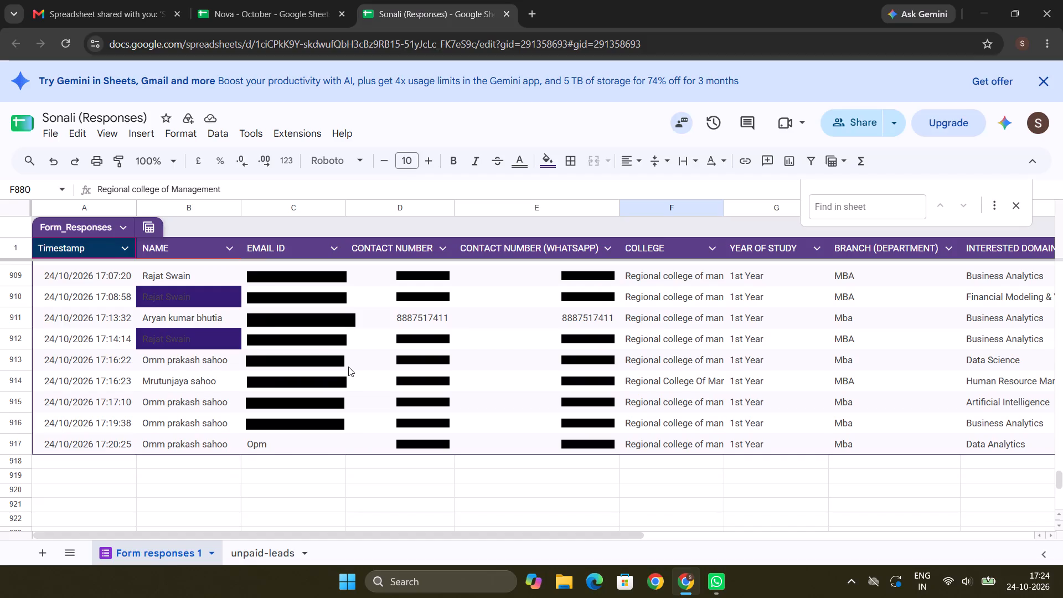
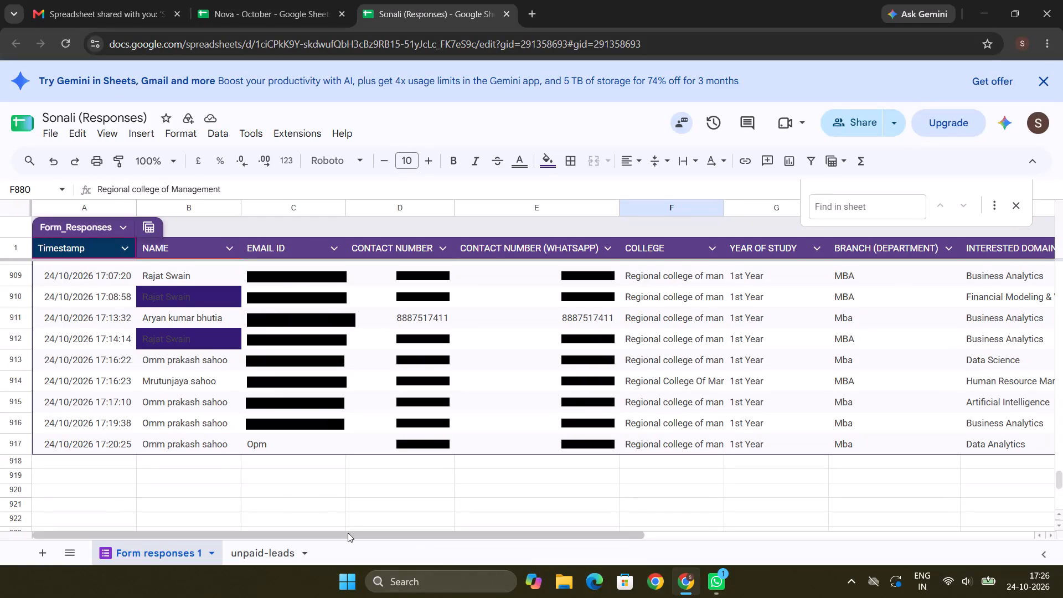
# Fill name cell B917 with the same dark purple used on the marked duplicate entries in B910 and B912.
pyautogui.click(208, 447)
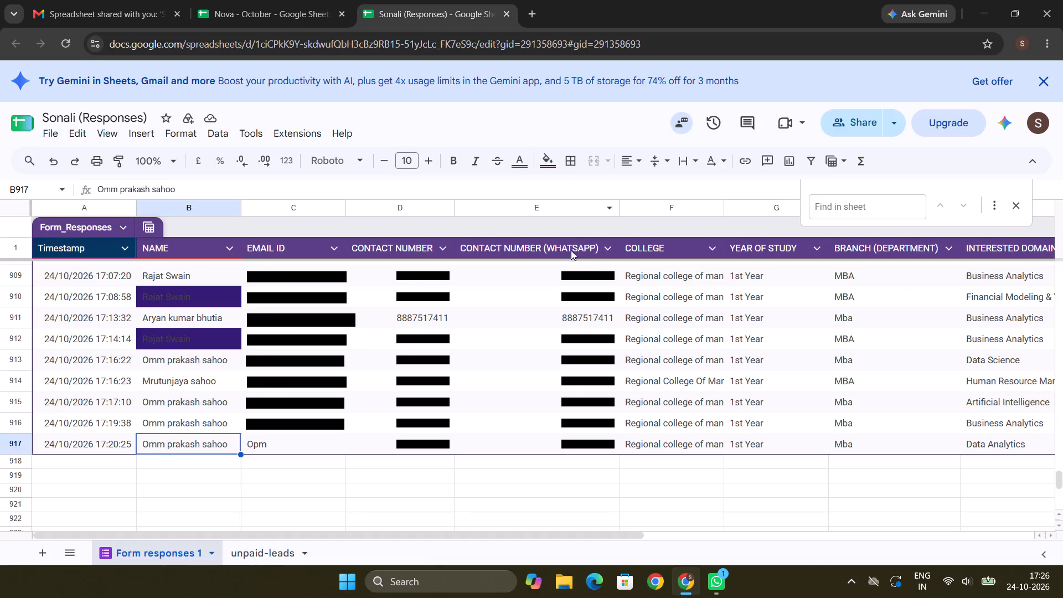
pyautogui.click(545, 156)
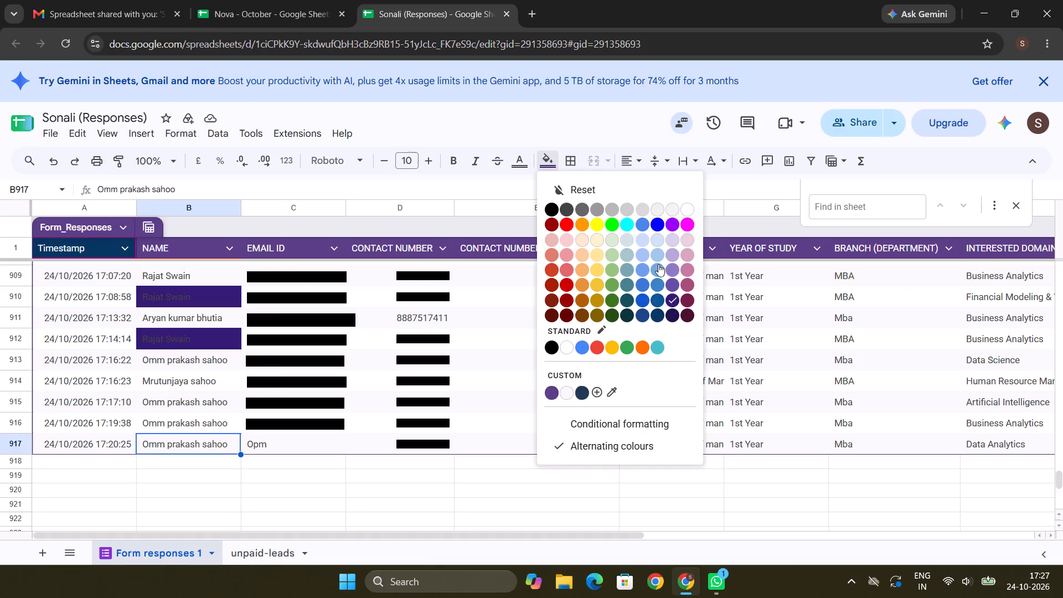
pyautogui.click(669, 304)
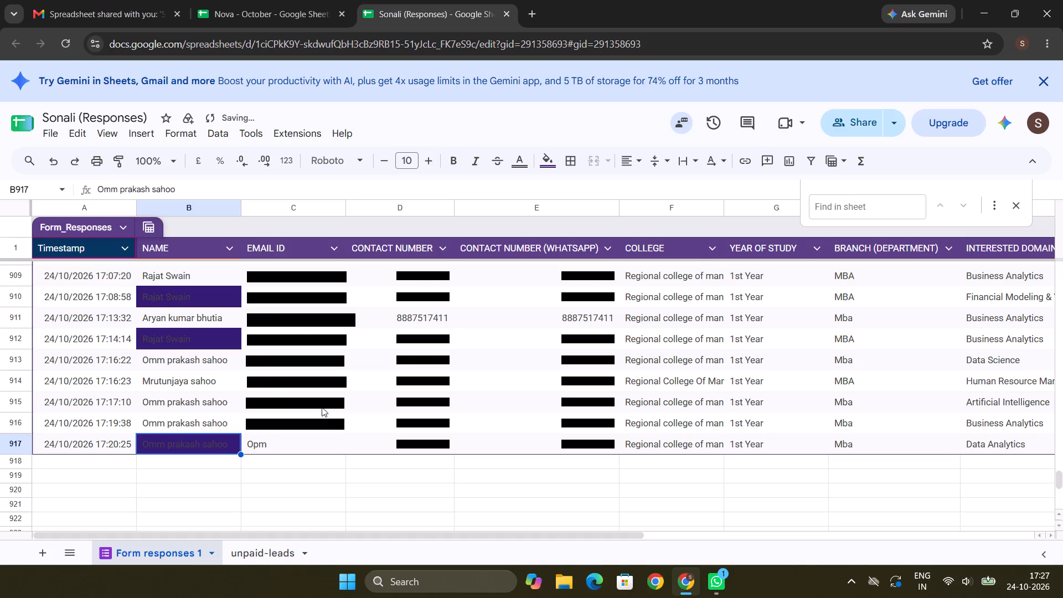
# Open the fill colour choices for name cell B915.
pyautogui.click(180, 399)
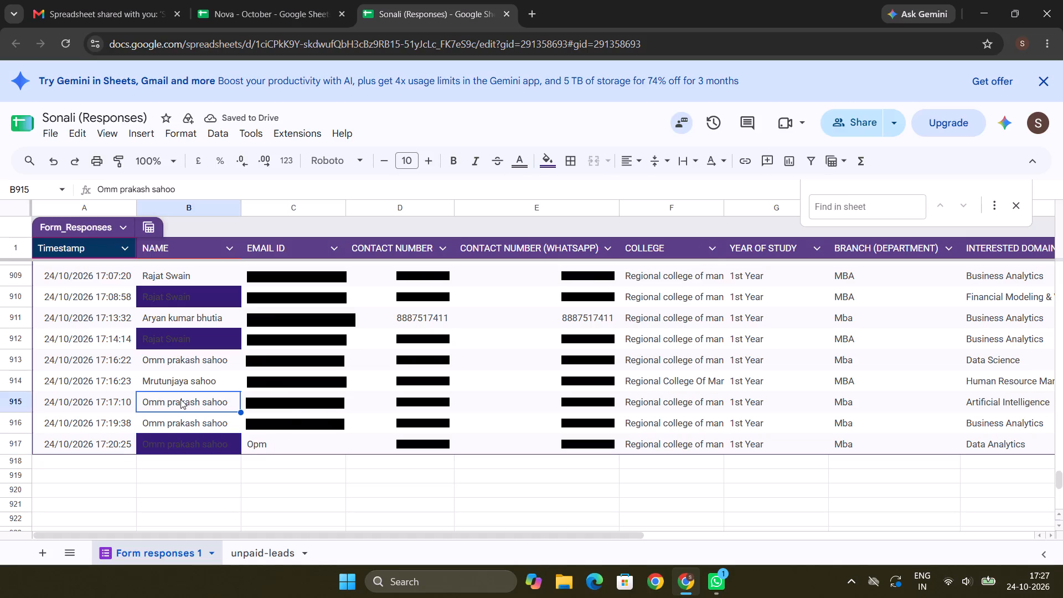
pyautogui.click(547, 160)
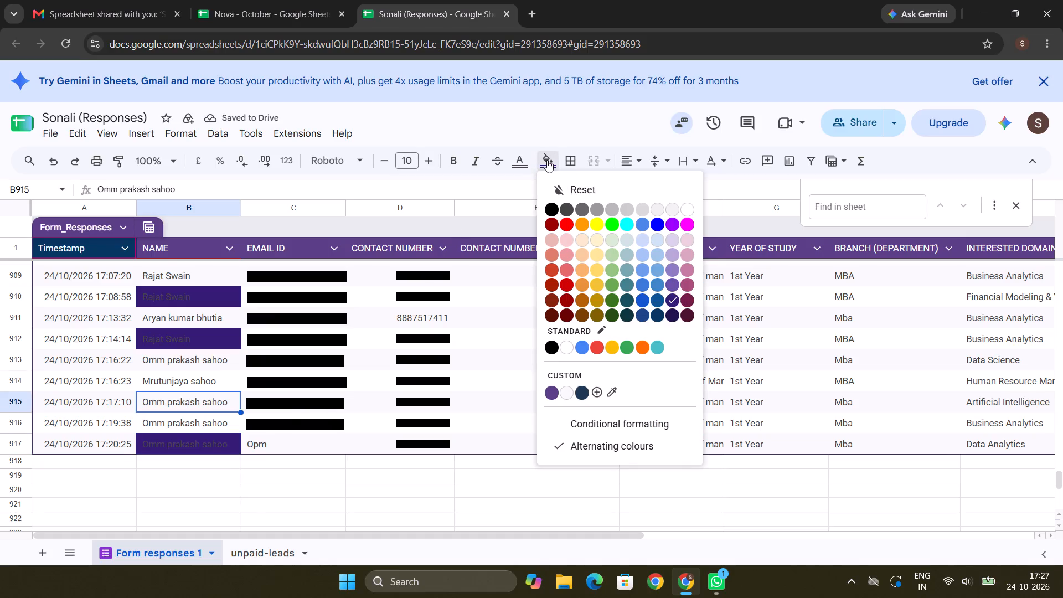
# Fill name cells B915 and B913 with the same dark purple used on the marked duplicate entry in B917.
pyautogui.click(671, 301)
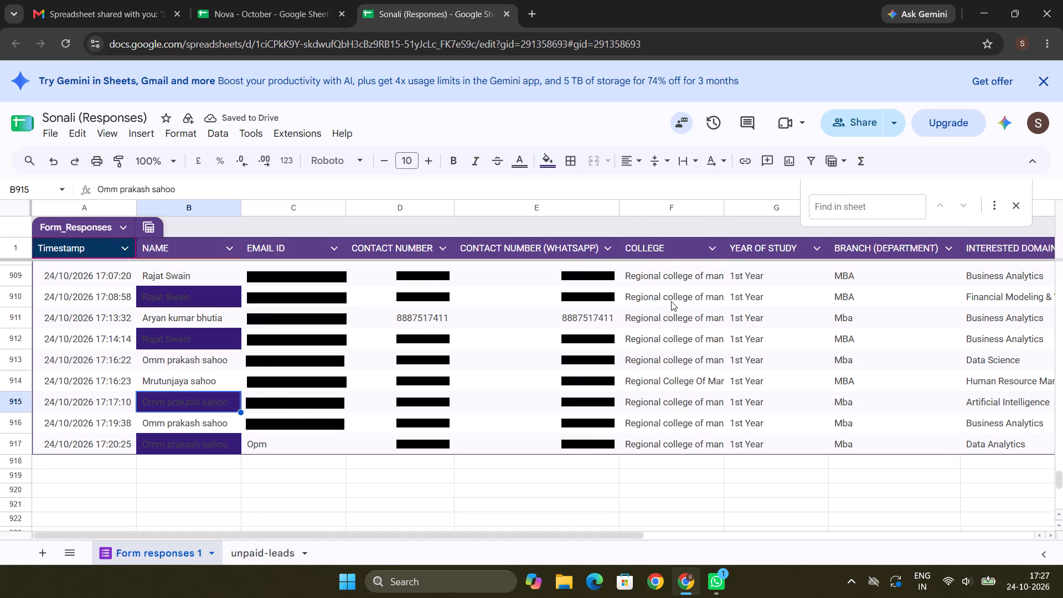
pyautogui.click(205, 366)
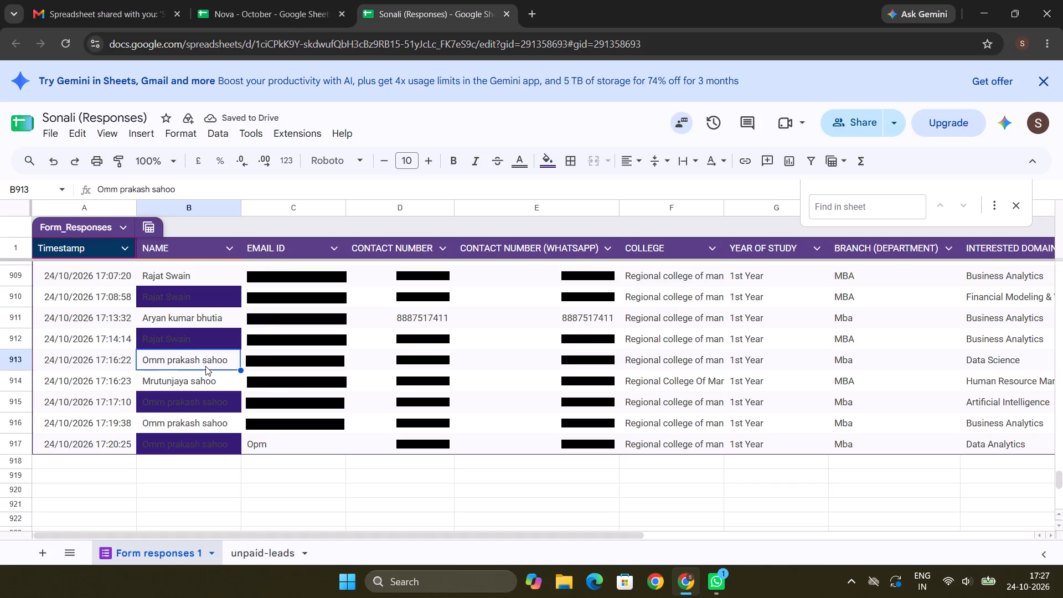
pyautogui.click(550, 159)
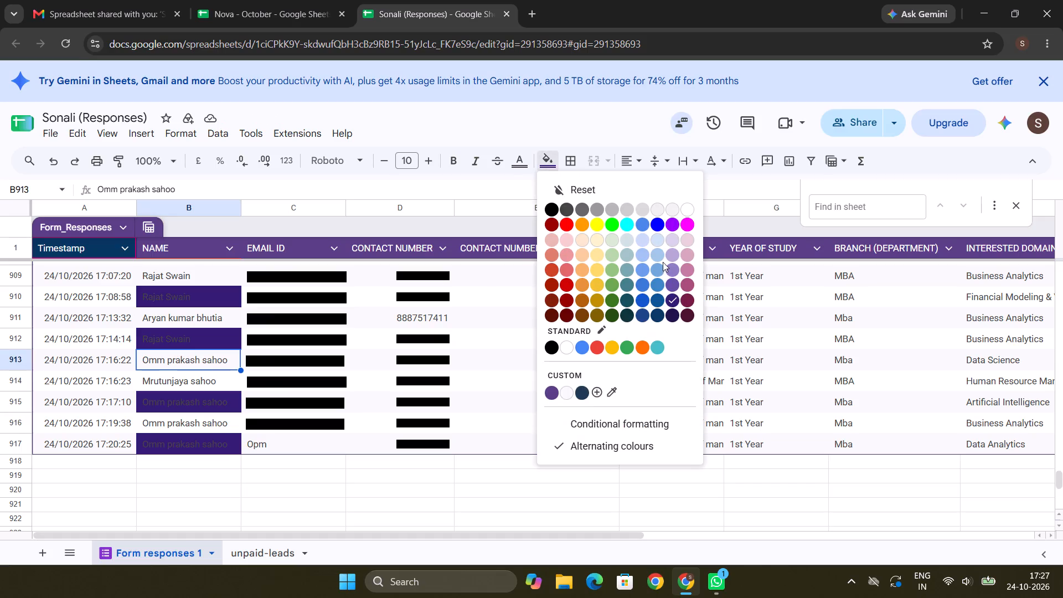
pyautogui.click(673, 301)
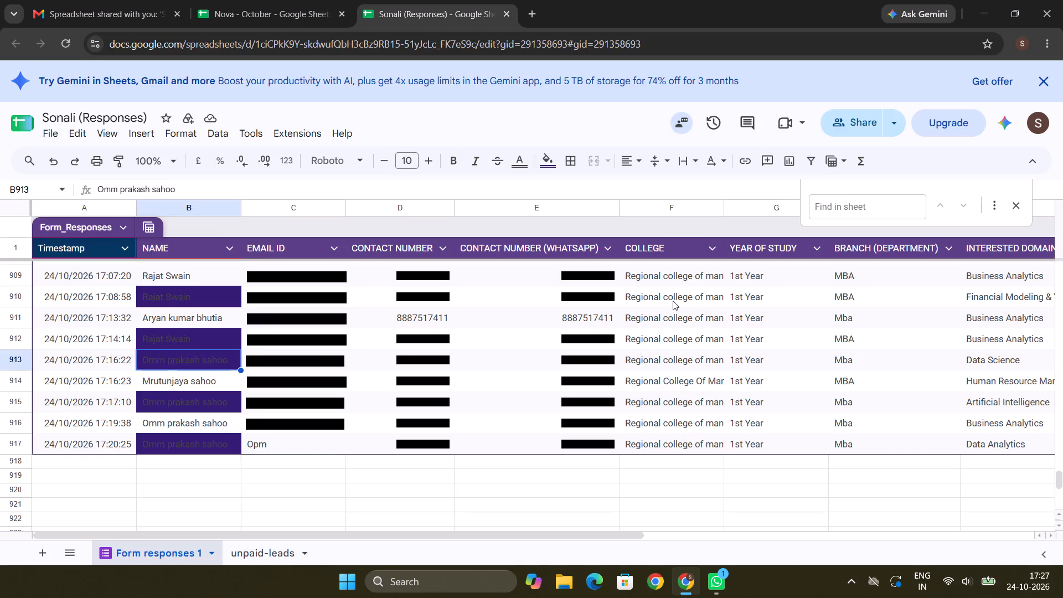
# Fill name cell B909, for the 24/10/2026 17:07:20 entry, with orange.
pyautogui.click(202, 277)
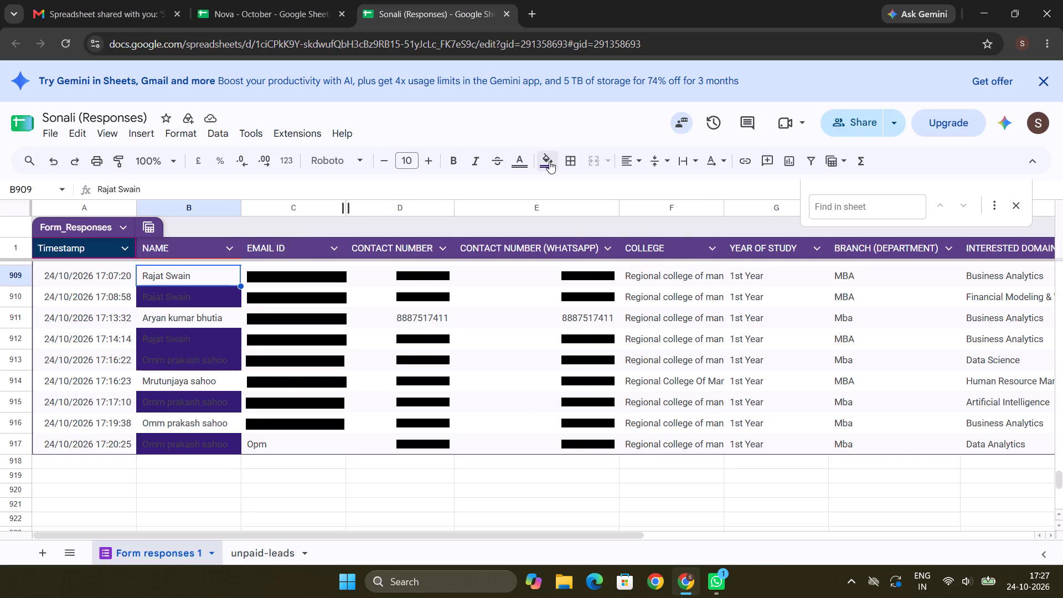
pyautogui.click(549, 161)
pyautogui.click(578, 229)
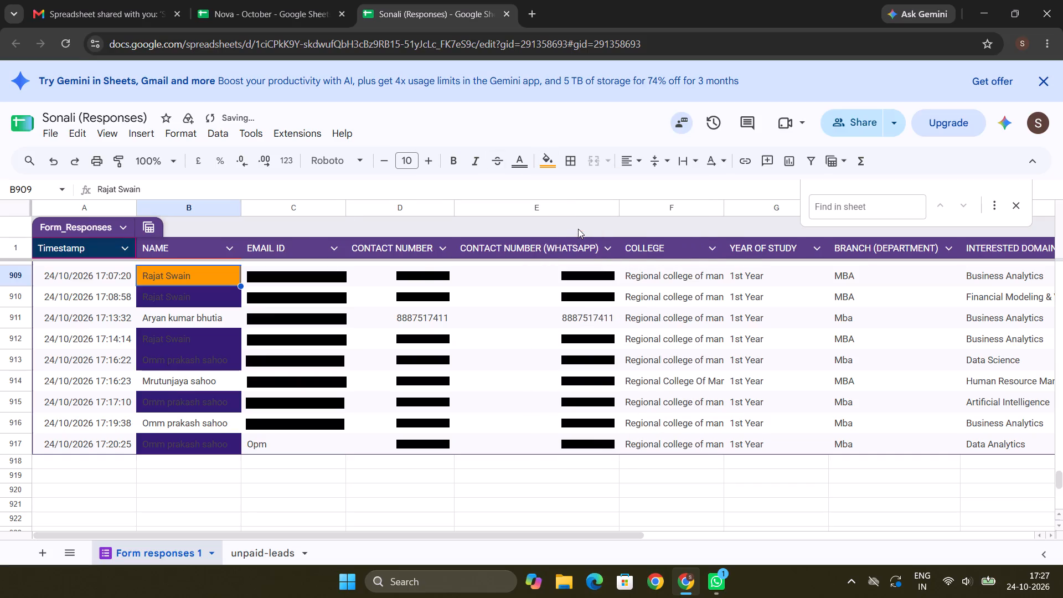
# Copy the contact number in cell D909, for the 24/10/2026 17:07:20 entry.
pyautogui.click(421, 276)
pyautogui.hotkey('ctrl', 'c')
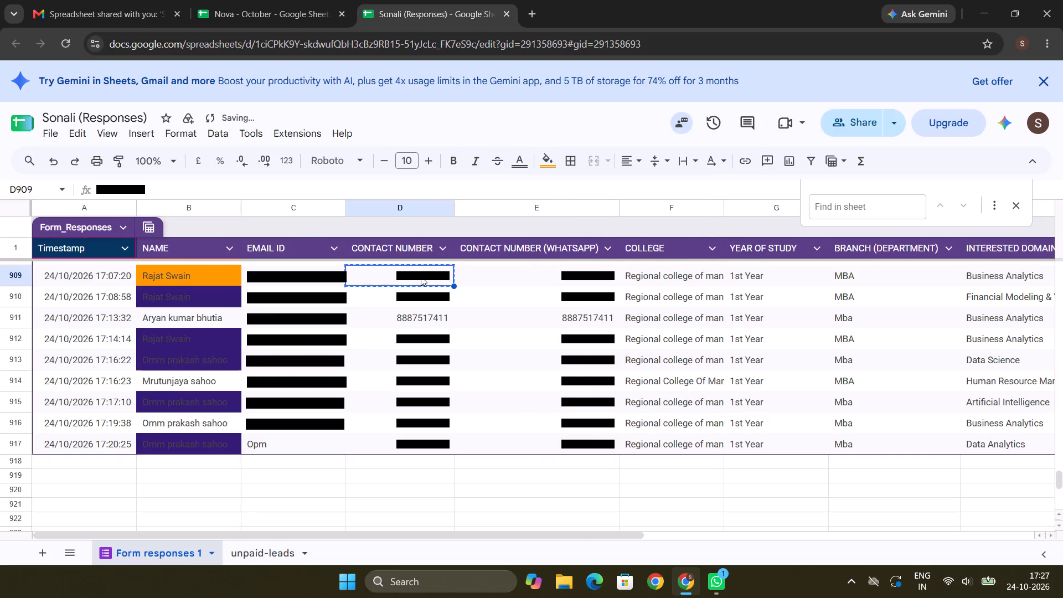
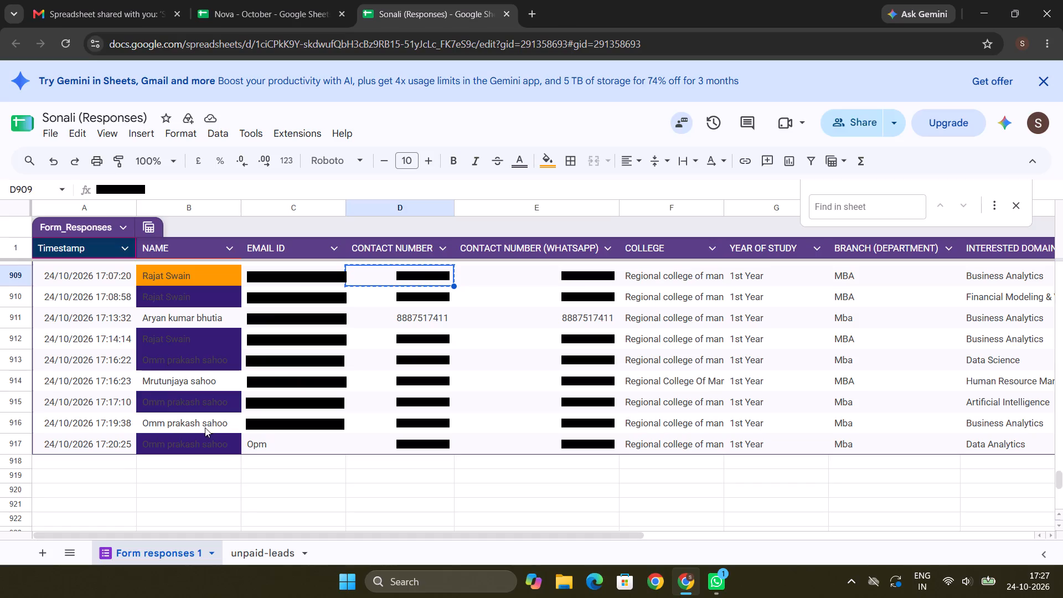
# Select name cell B916, for the 24/10/2026 17:19:38 entry in Form responses 1.
pyautogui.click(204, 426)
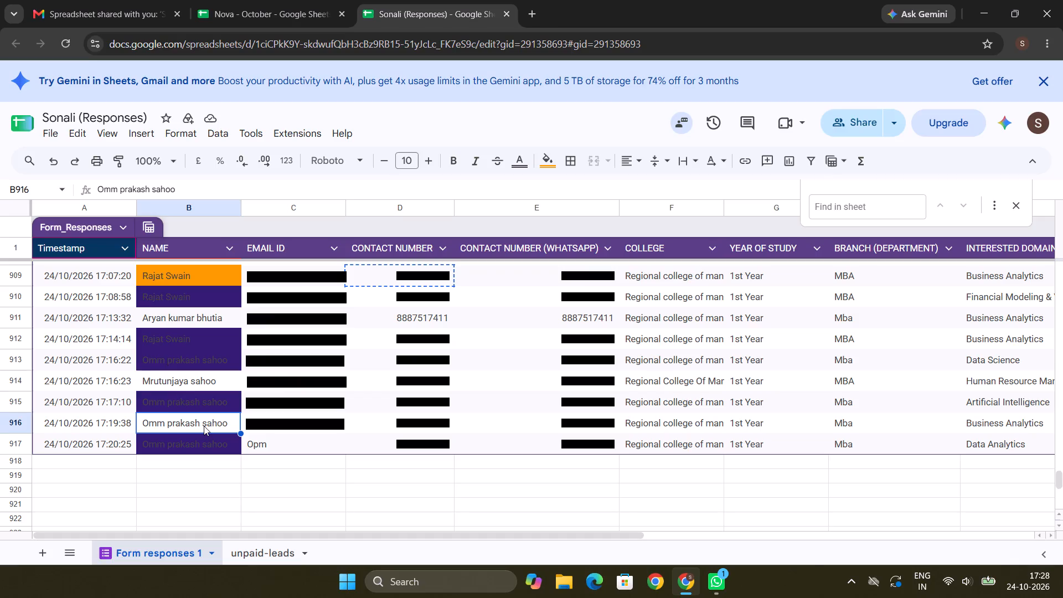
# Fill name cell B916 with the same orange used on the marked entry in B909.
pyautogui.click(204, 426)
pyautogui.click(544, 162)
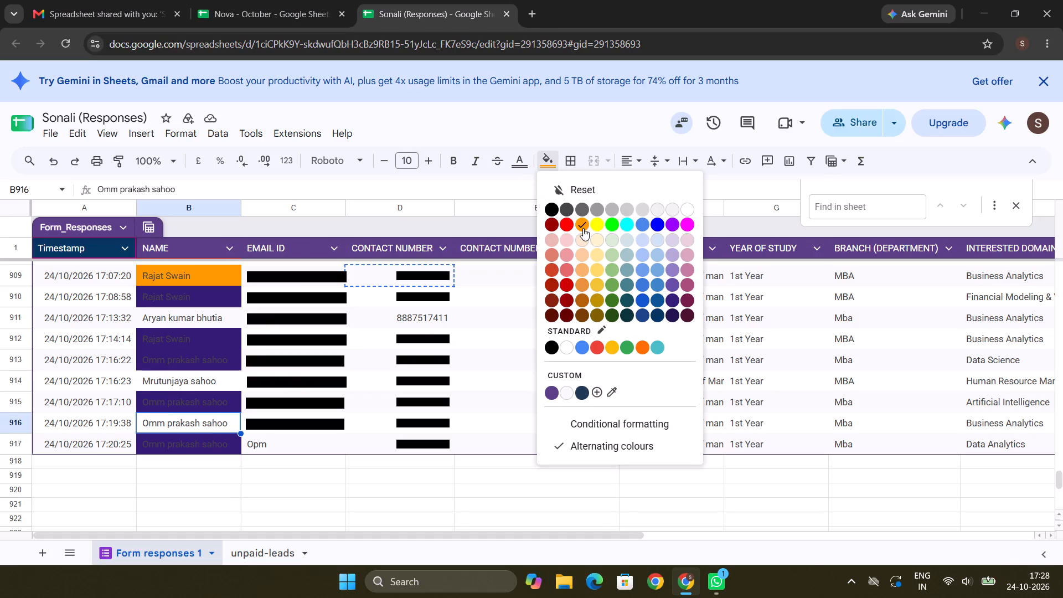
pyautogui.click(583, 228)
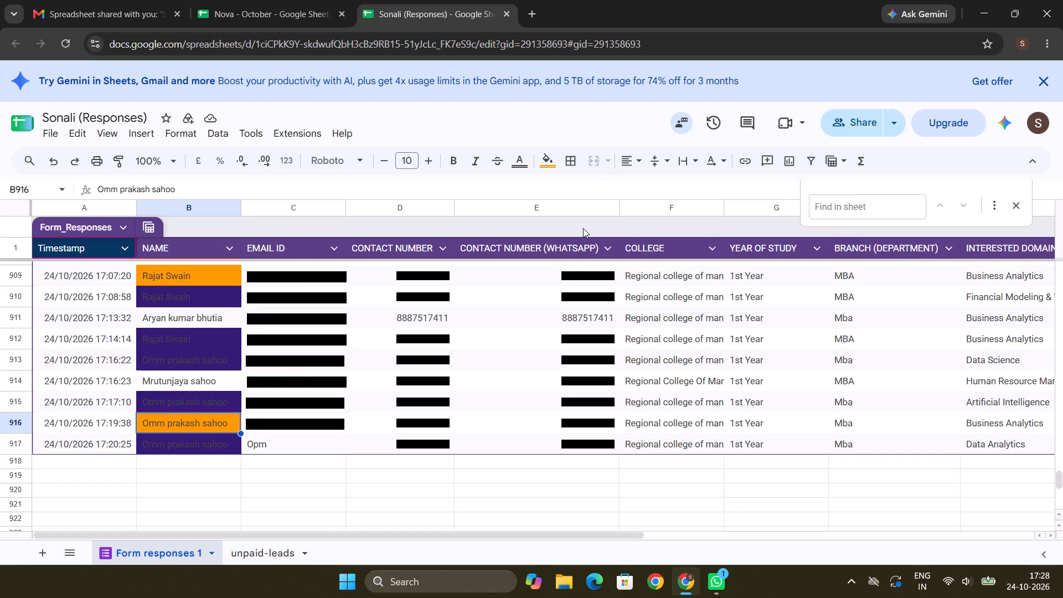
# Copy the contact number in cell D916 of the form responses sheet.
pyautogui.click(406, 426)
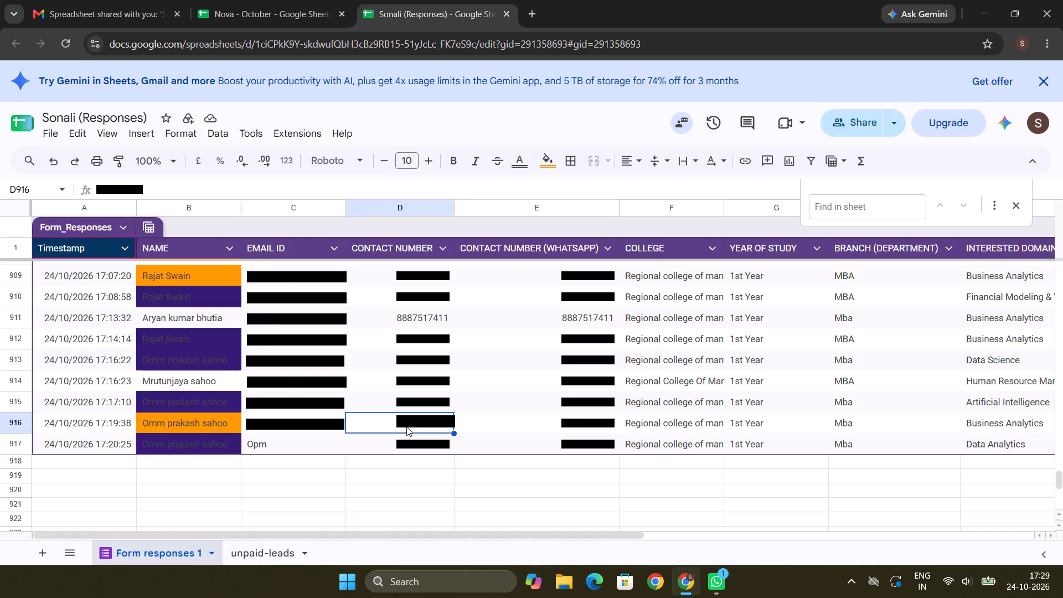
pyautogui.hotkey('ctrl', 'c')
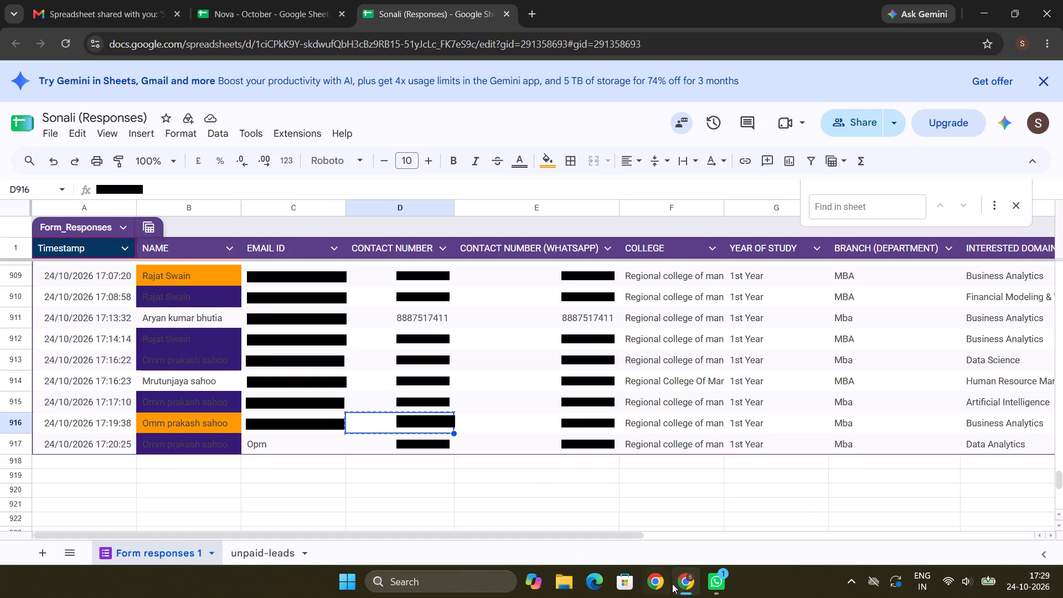
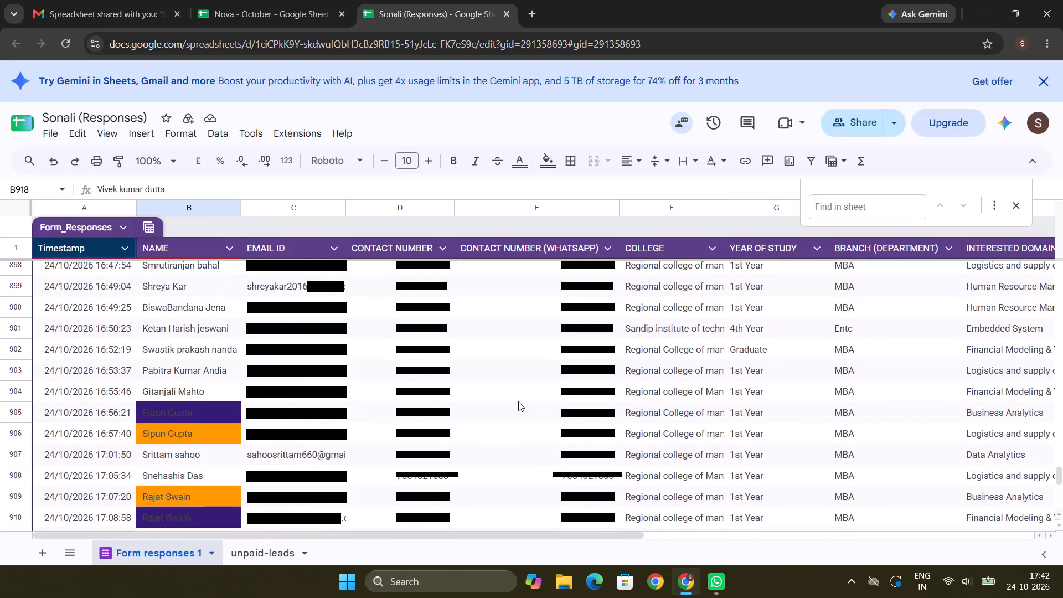
# Fill name cell B881 in the form responses with red, matching the marked entry in B884.
pyautogui.scroll(3, 518, 401)
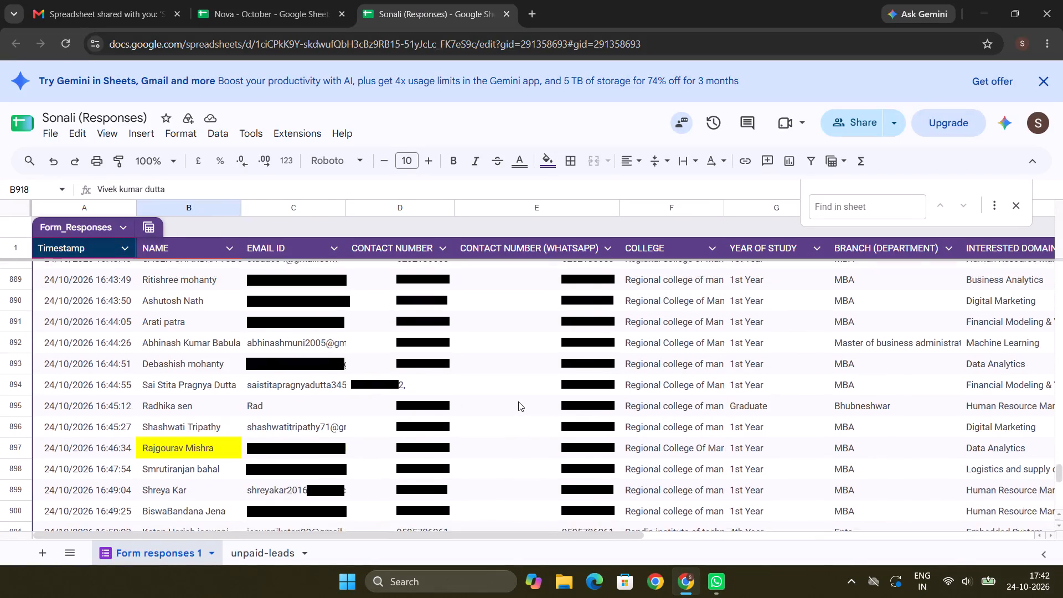
pyautogui.scroll(4, 518, 401)
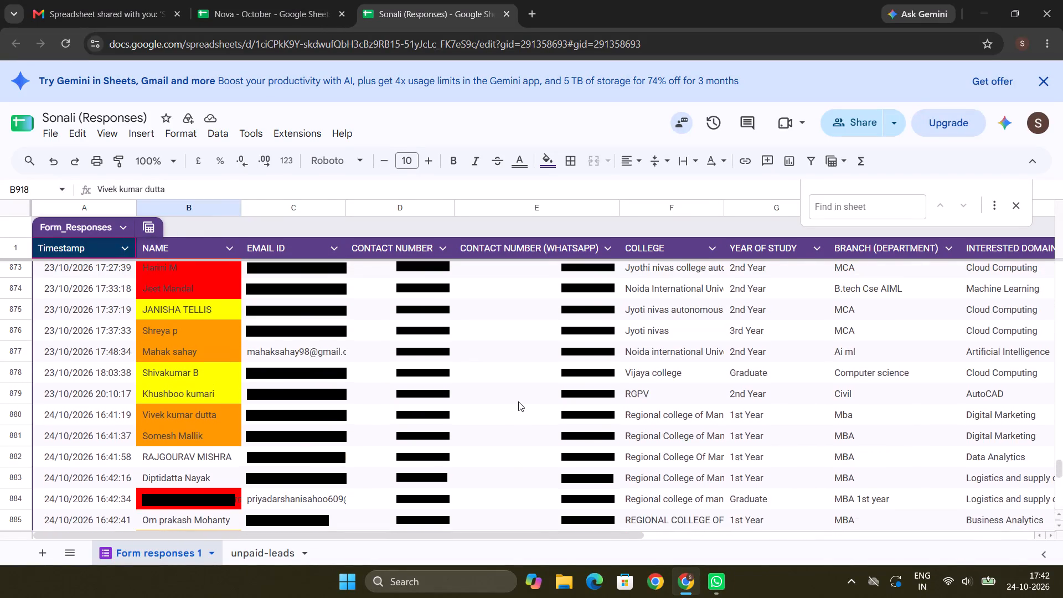
pyautogui.scroll(1, 518, 401)
pyautogui.scroll(-1, 518, 401)
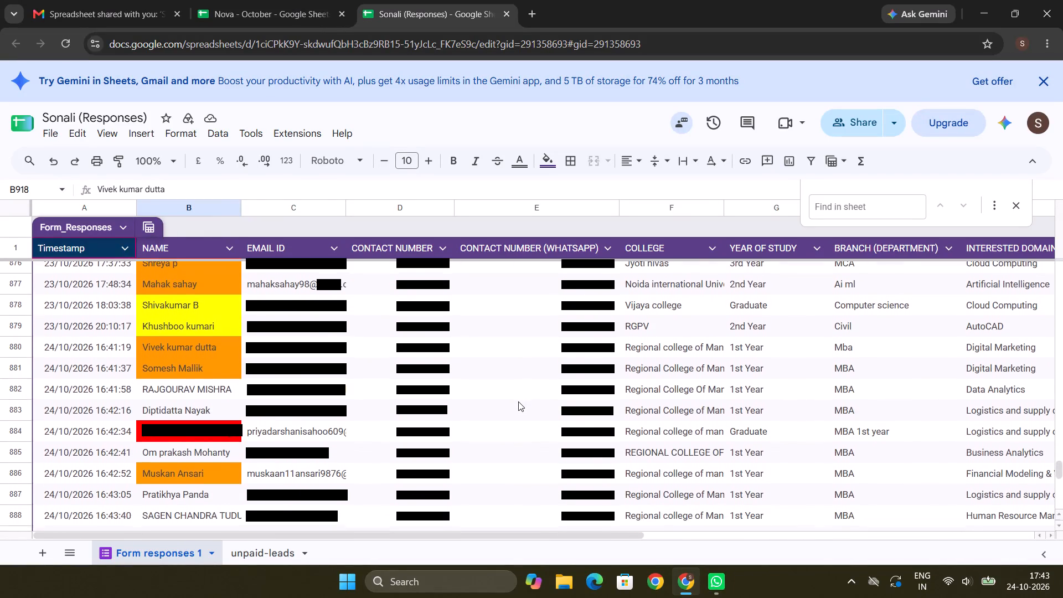
pyautogui.scroll(-2, 518, 401)
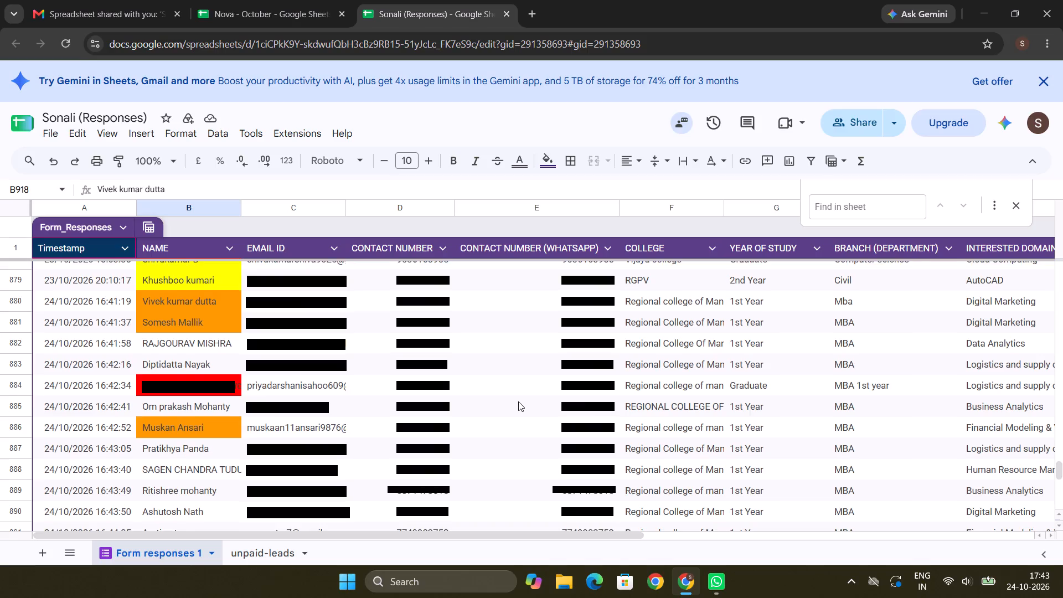
pyautogui.scroll(-1, 518, 401)
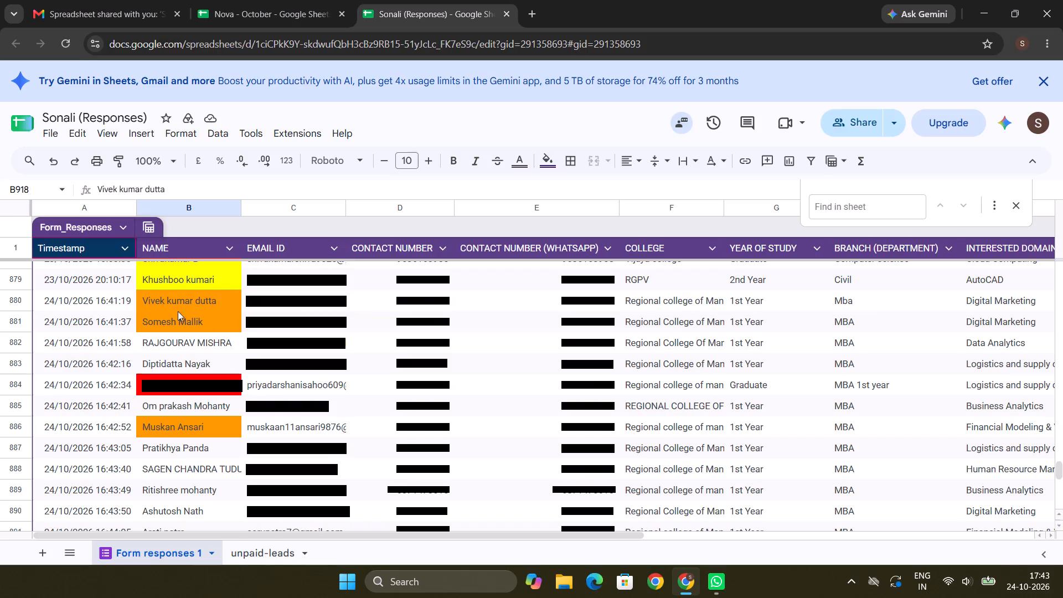
pyautogui.click(161, 317)
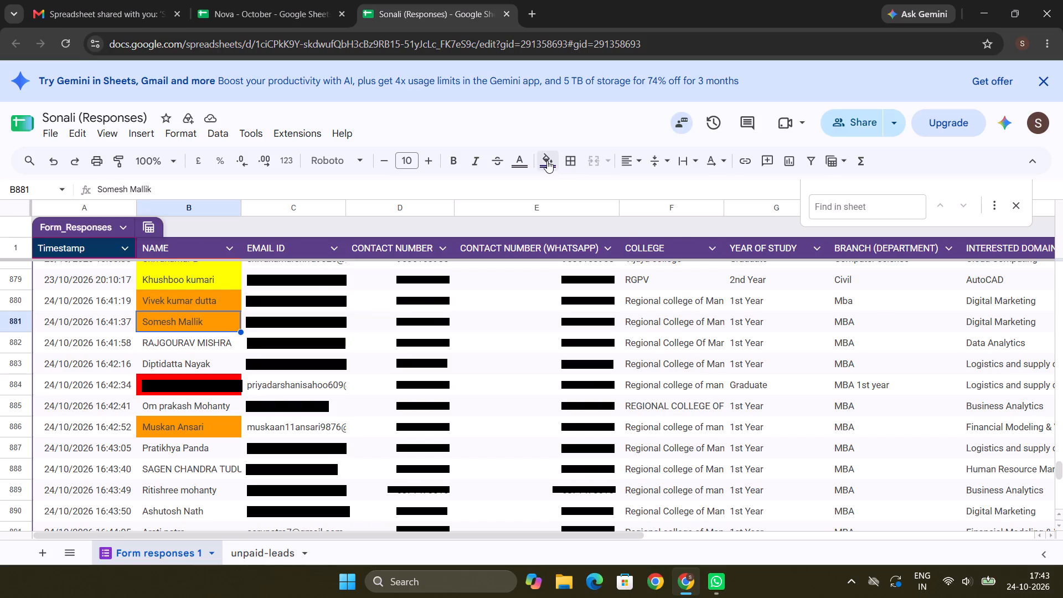
pyautogui.click(545, 161)
pyautogui.click(567, 220)
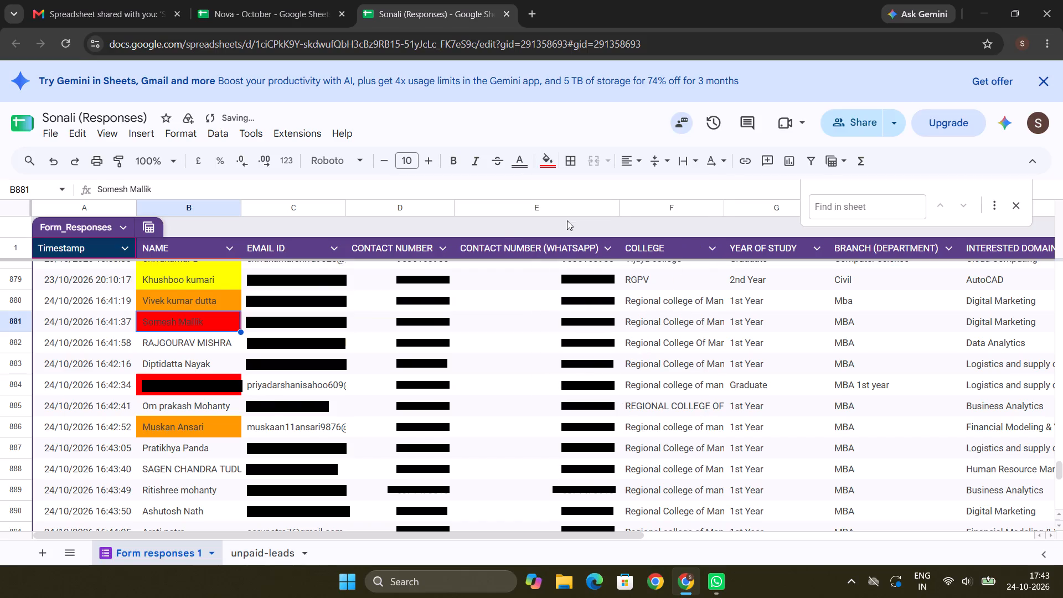
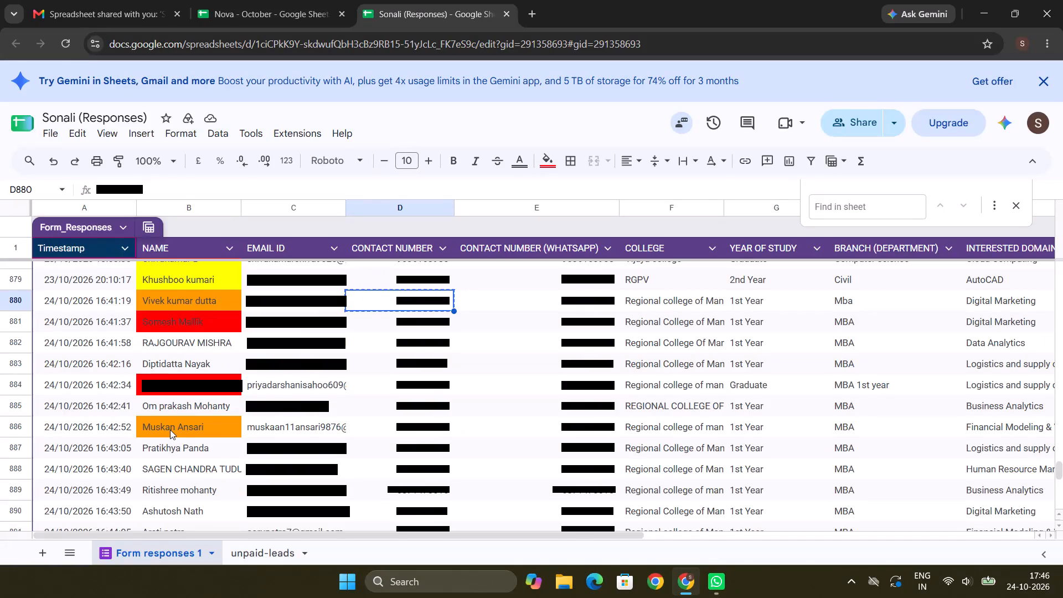
# Fill name cell B893 in the form responses with the same orange used on the marked entry in B886.
pyautogui.scroll(-2, 170, 430)
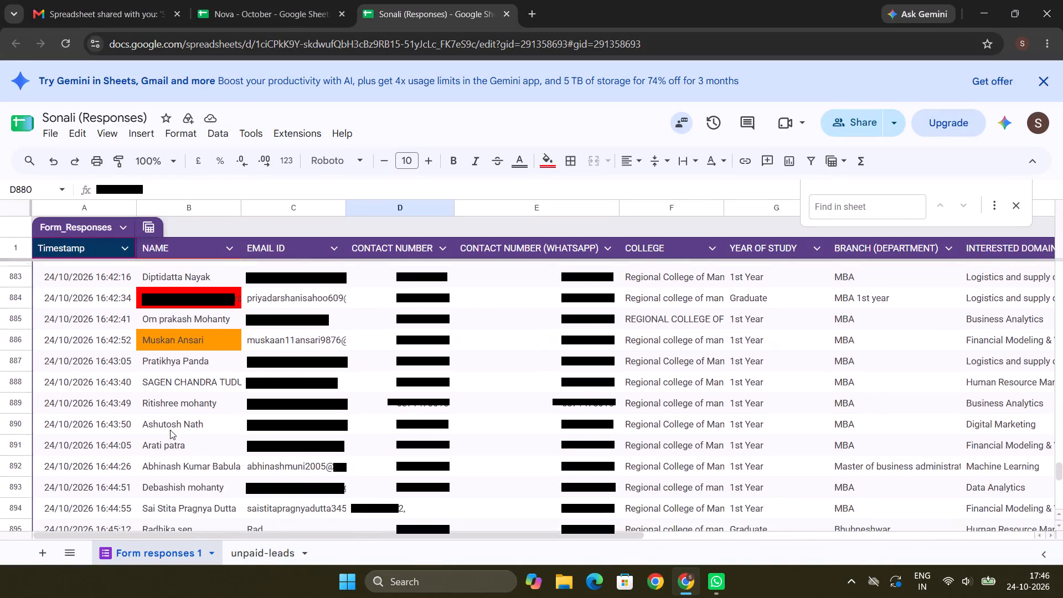
pyautogui.scroll(-1, 170, 430)
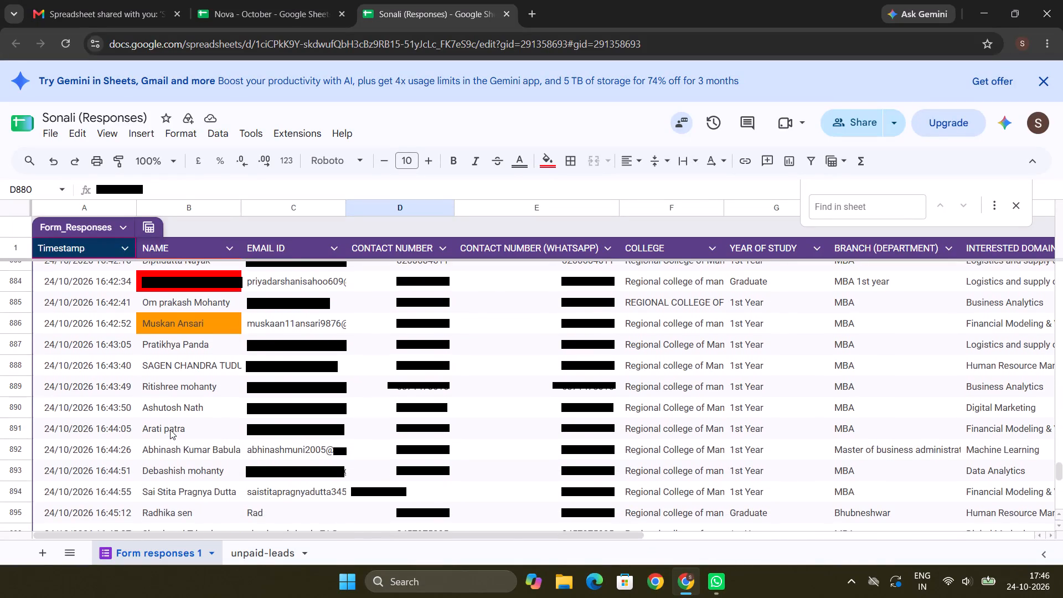
pyautogui.click(173, 468)
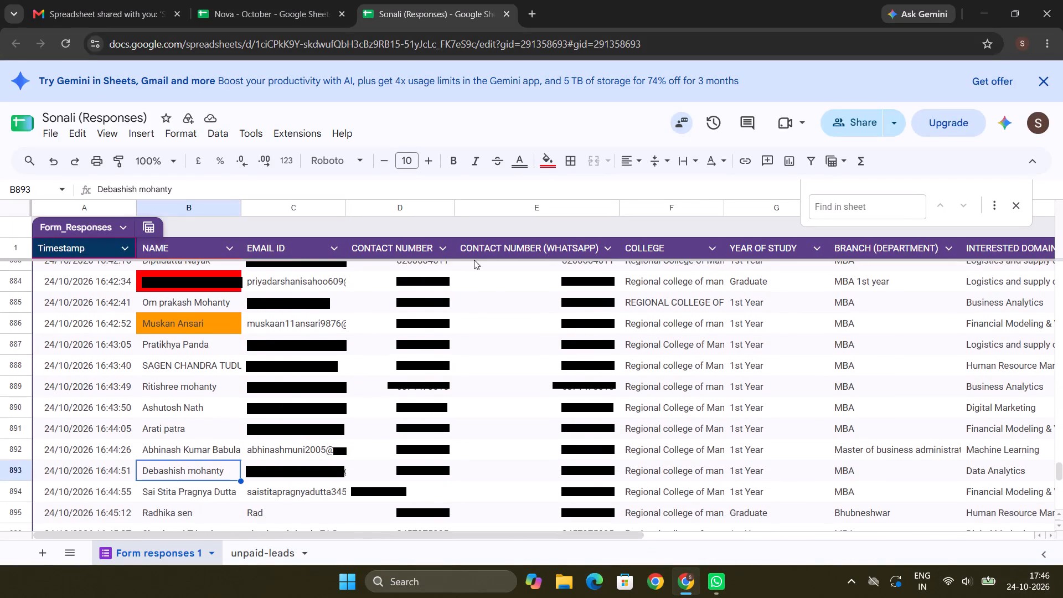
pyautogui.click(548, 164)
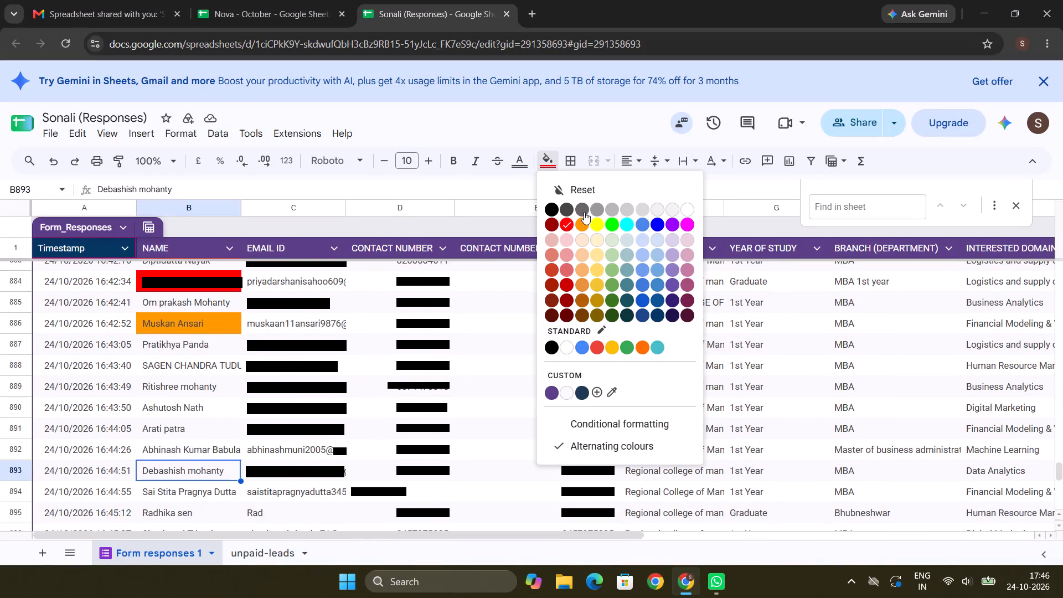
pyautogui.click(580, 225)
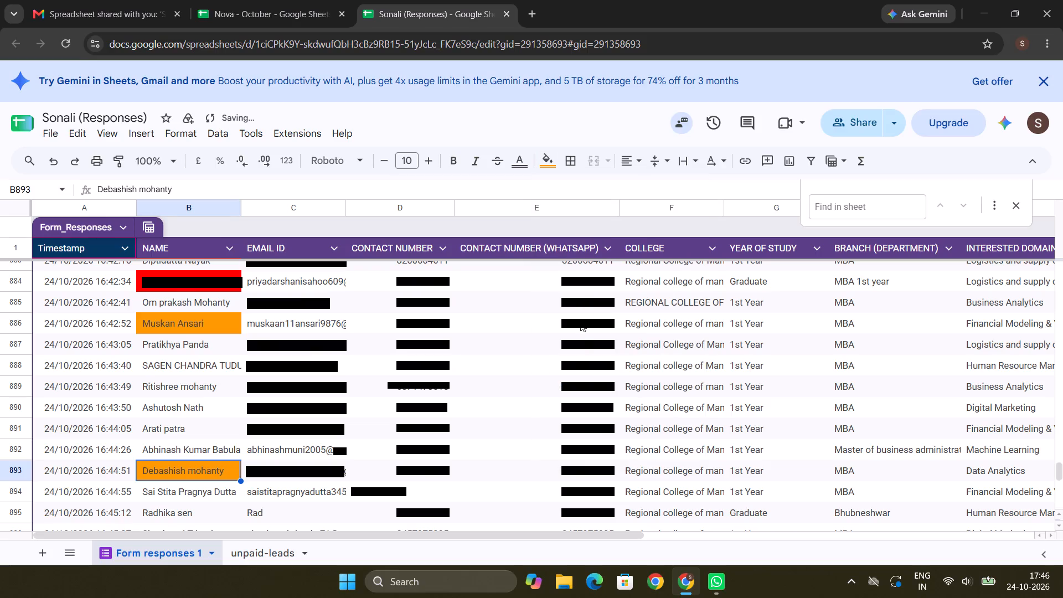
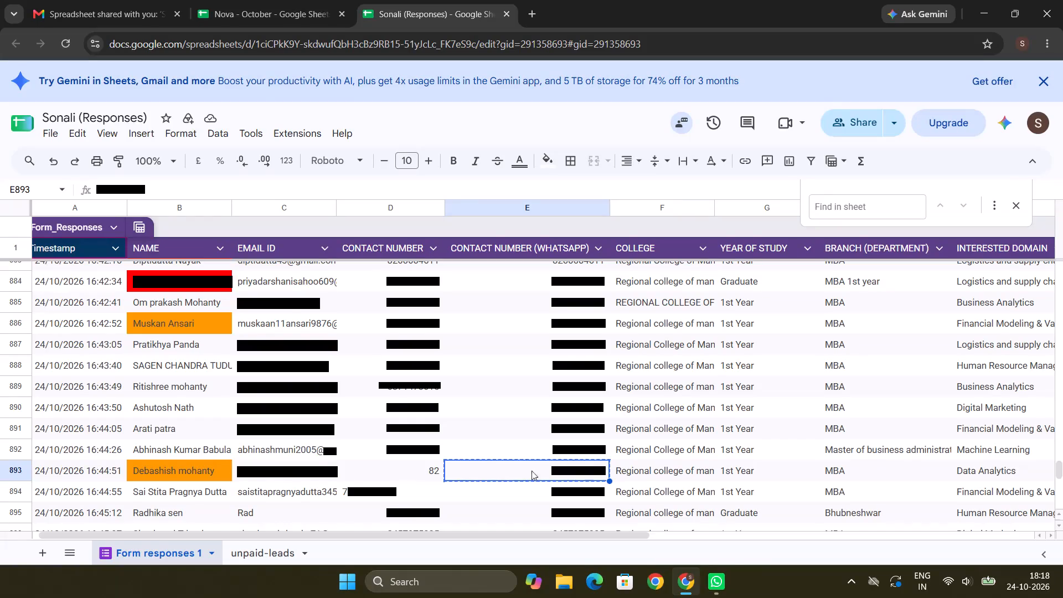
# Replace the incomplete contact number in D893 with the WhatsApp number copied from E893.
pyautogui.click(421, 471)
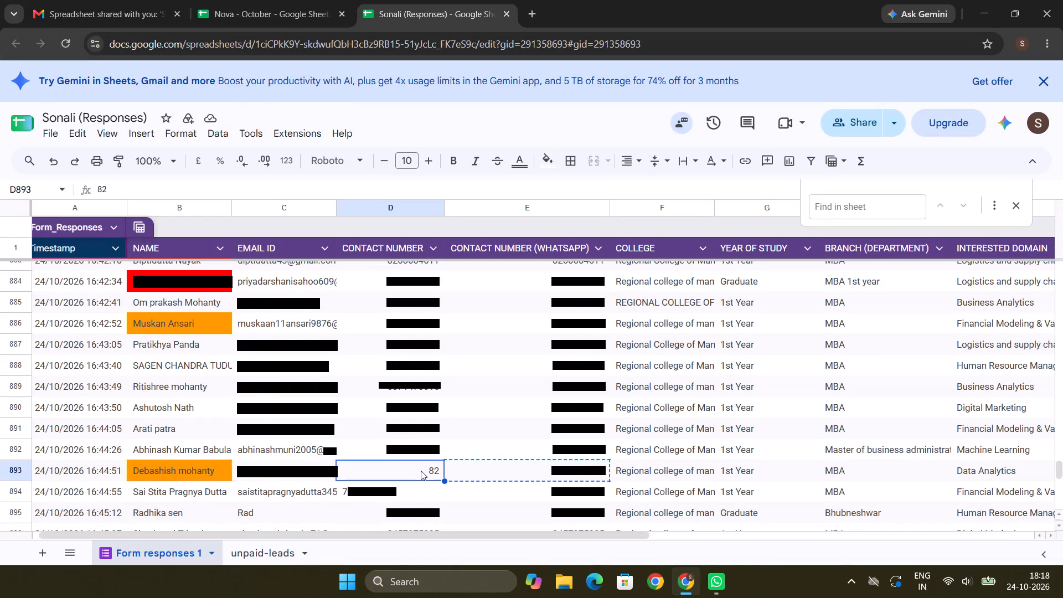
pyautogui.press('BackSpace')
pyautogui.hotkey('ctrl', 'v')
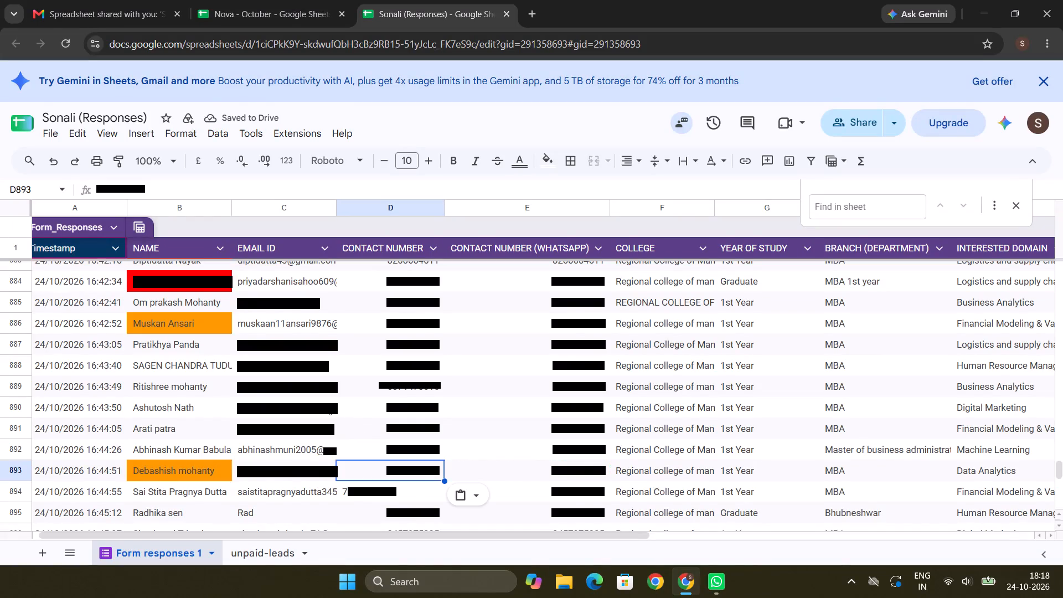
pyautogui.scroll(-1, 312, 406)
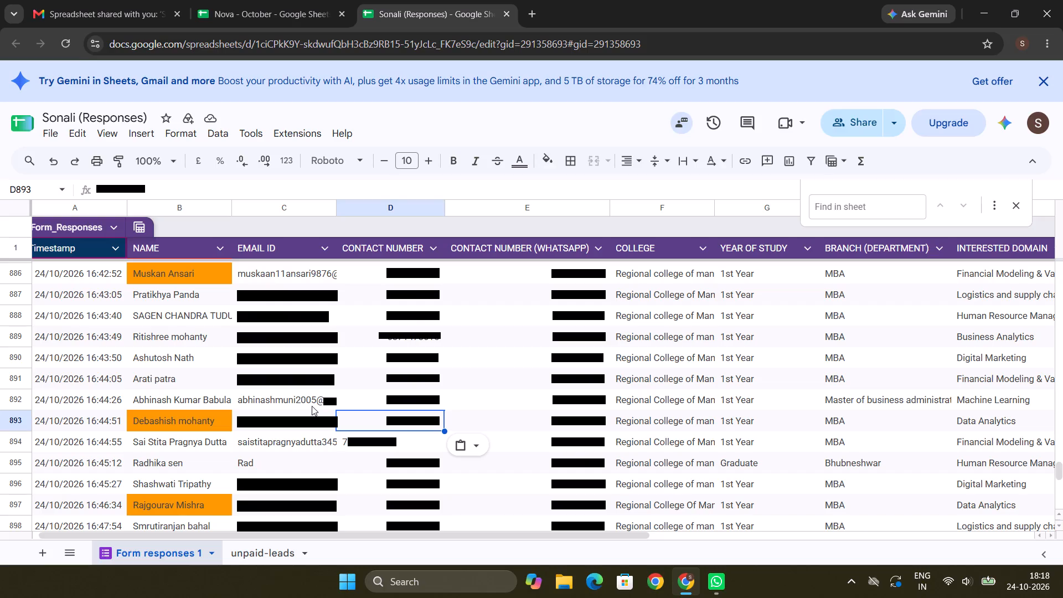
pyautogui.click(410, 421)
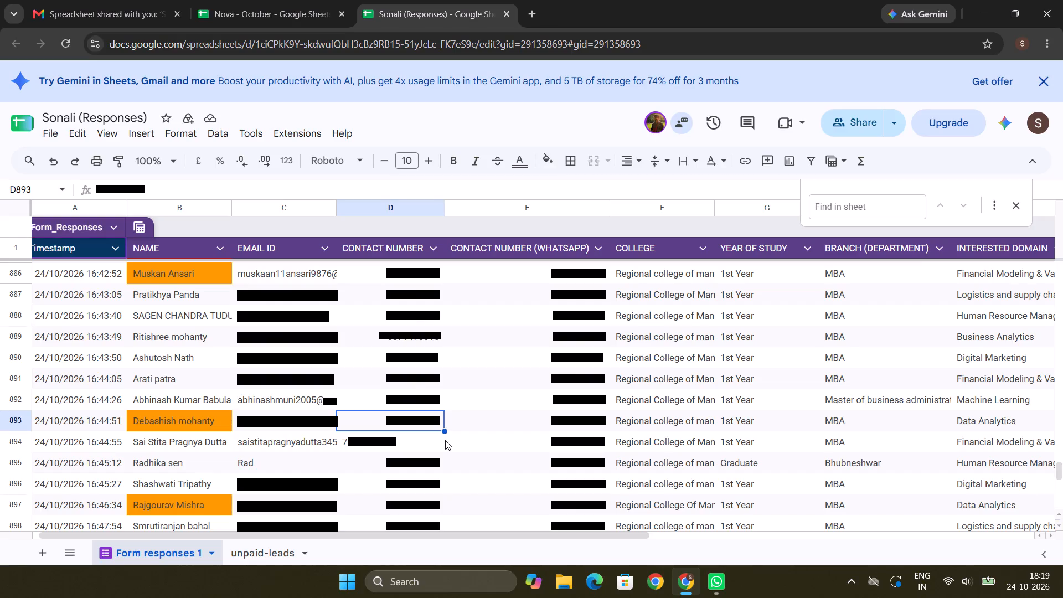
pyautogui.scroll(-2, 445, 440)
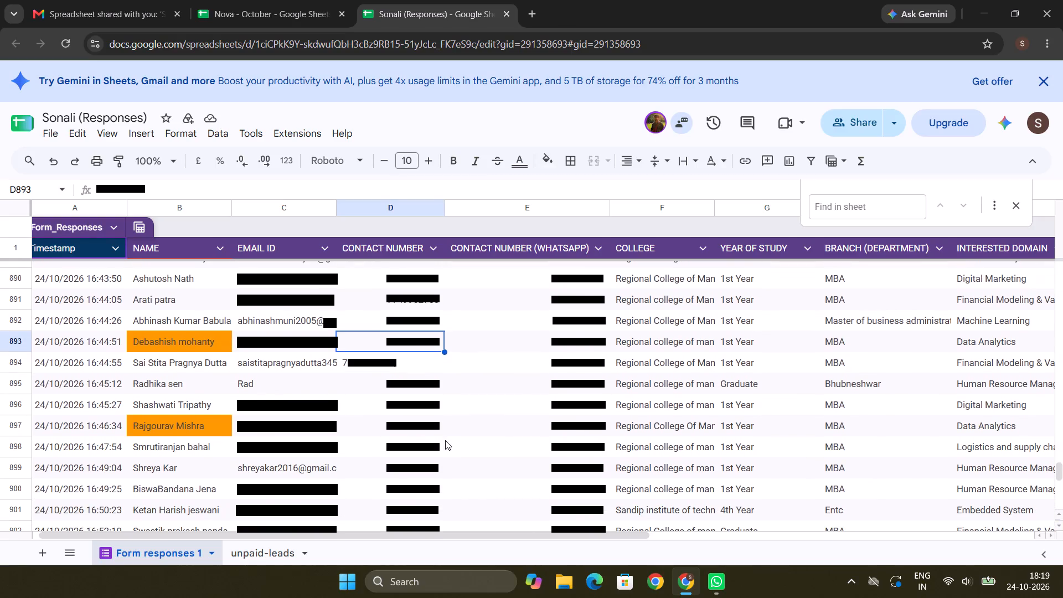
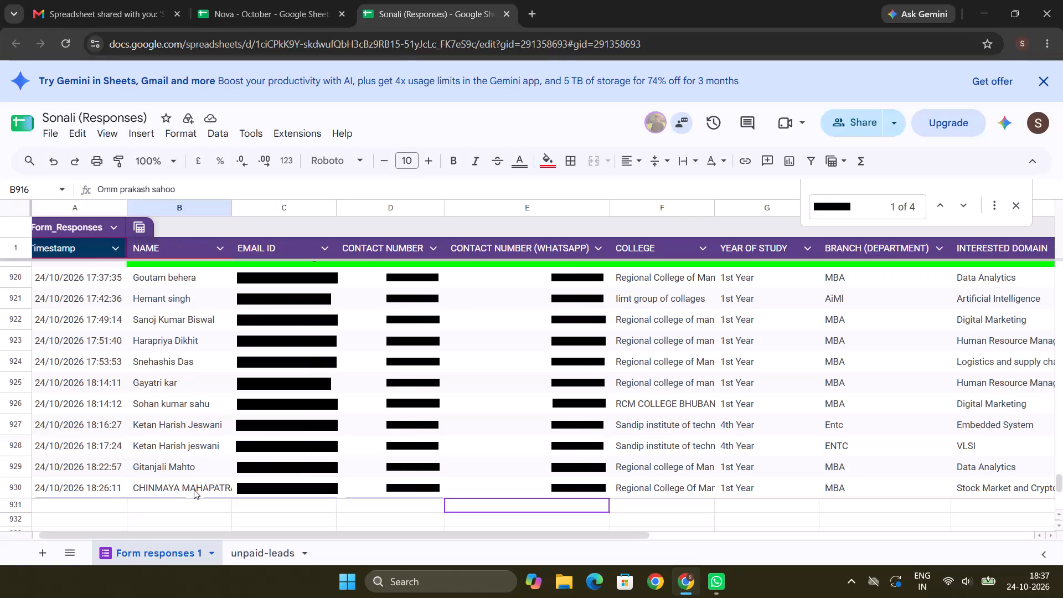
# Fill name cell B930, in the last response row, with the same orange used on the marked entry in B916.
pyautogui.click(194, 489)
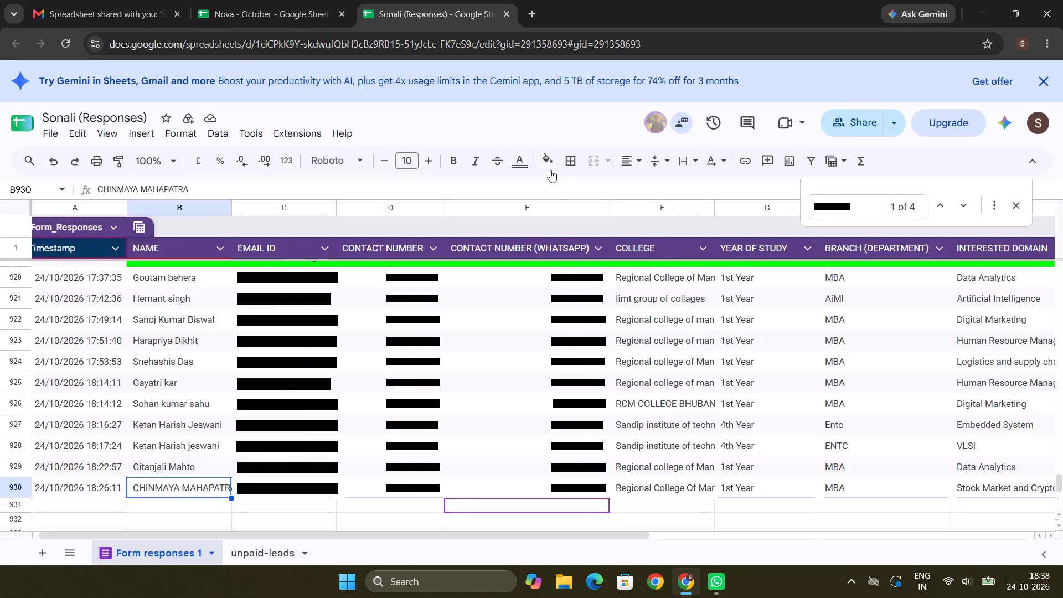
pyautogui.click(544, 164)
pyautogui.click(585, 228)
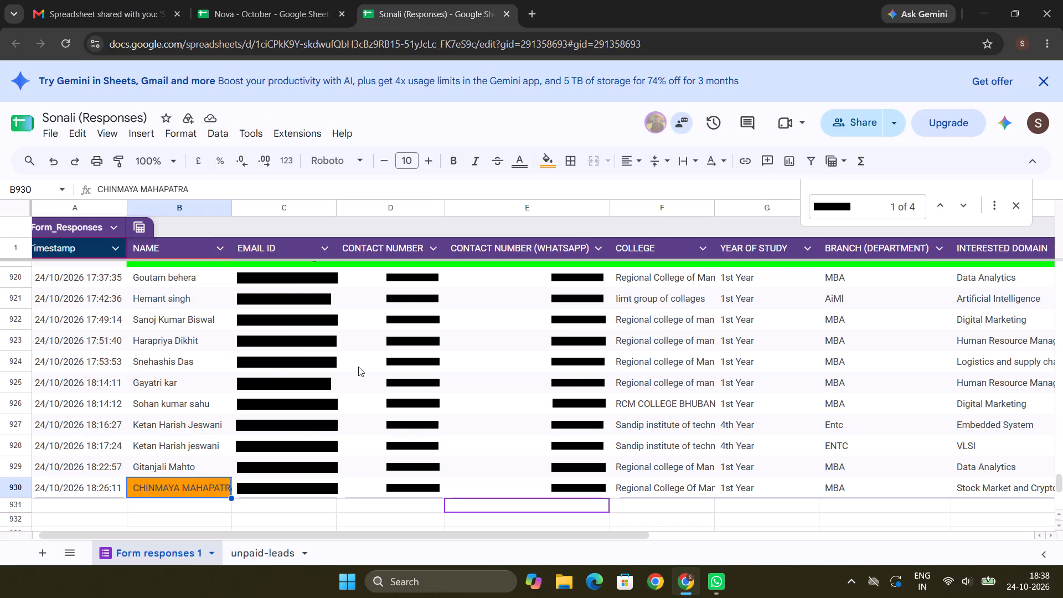
# Review the earlier lead entries from row 930 back to around row 880, checking the names' colour marks.
pyautogui.scroll(5, 358, 367)
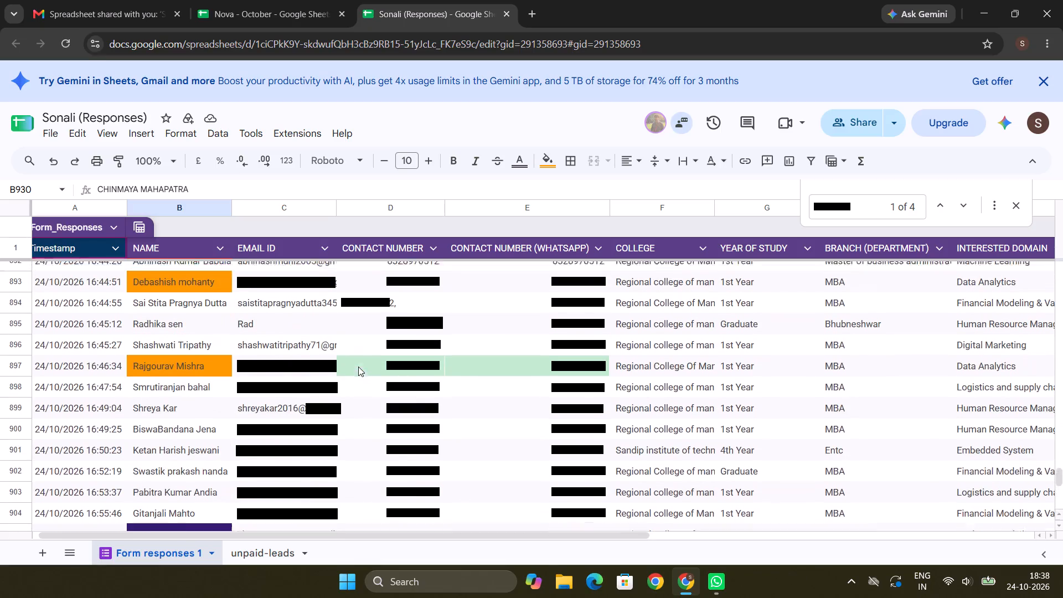
pyautogui.scroll(5, 358, 367)
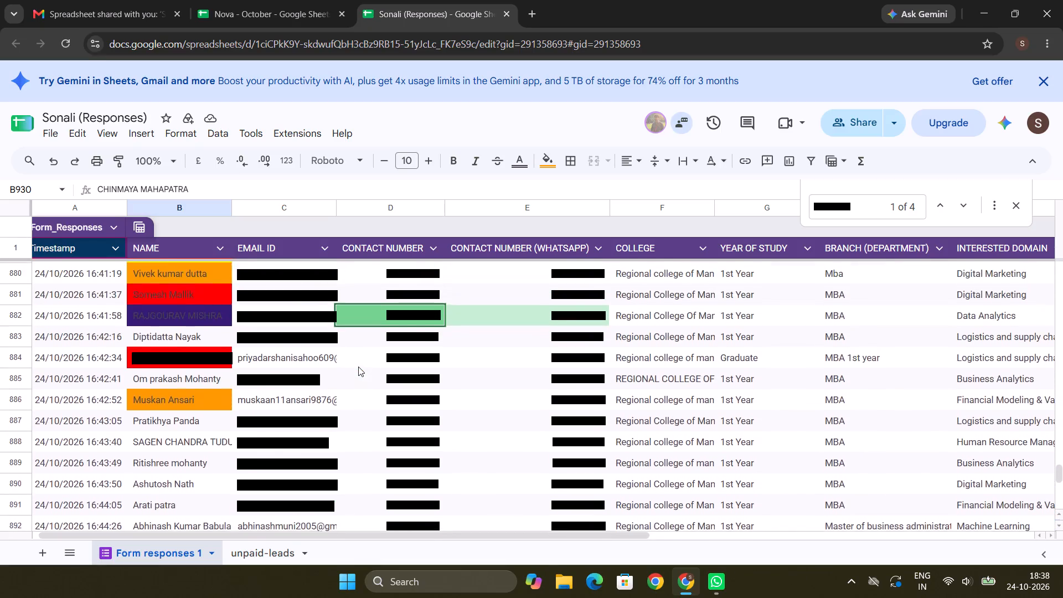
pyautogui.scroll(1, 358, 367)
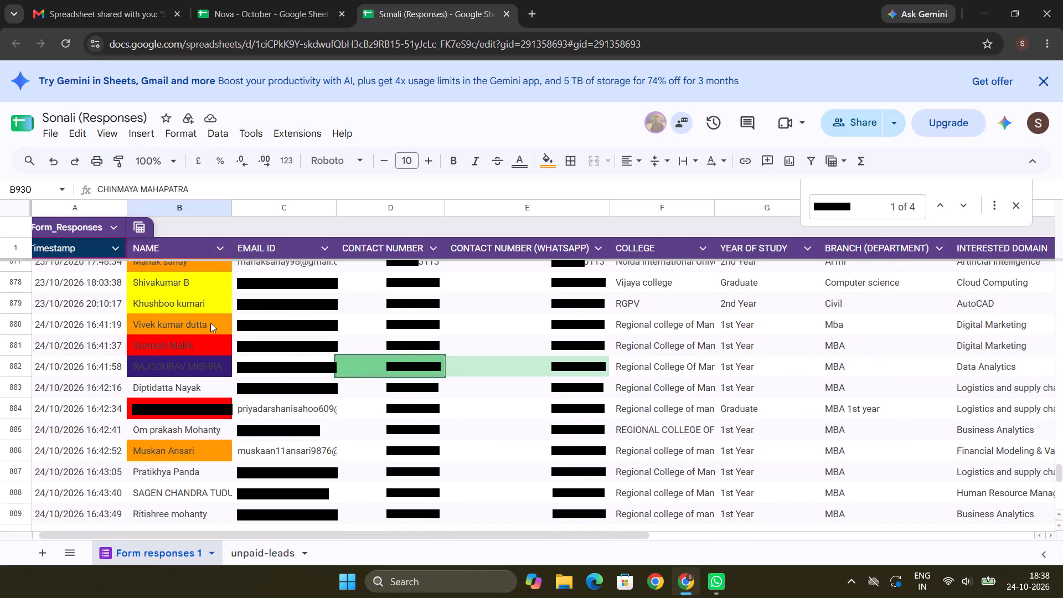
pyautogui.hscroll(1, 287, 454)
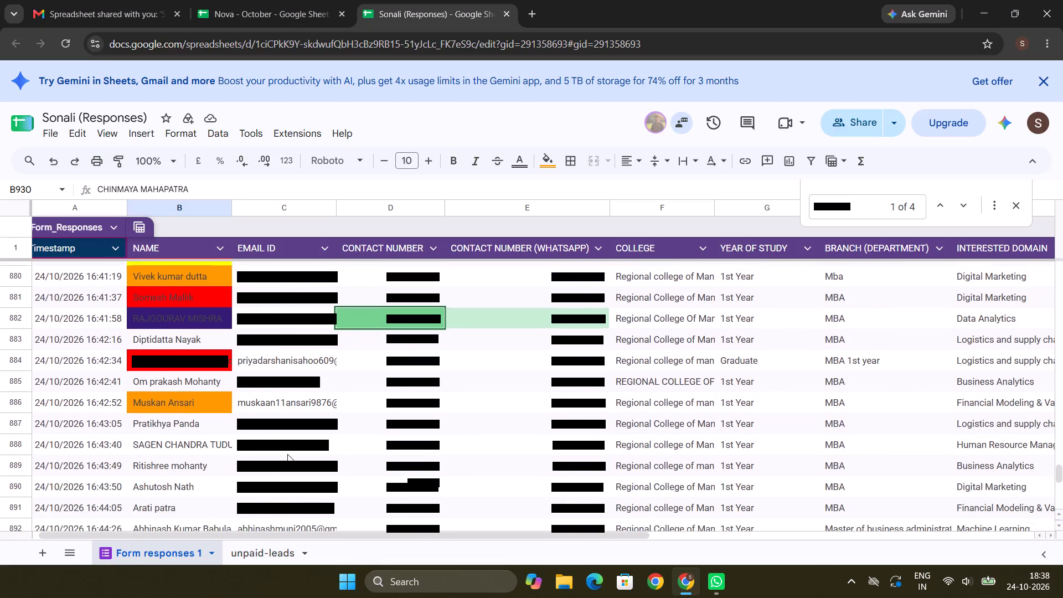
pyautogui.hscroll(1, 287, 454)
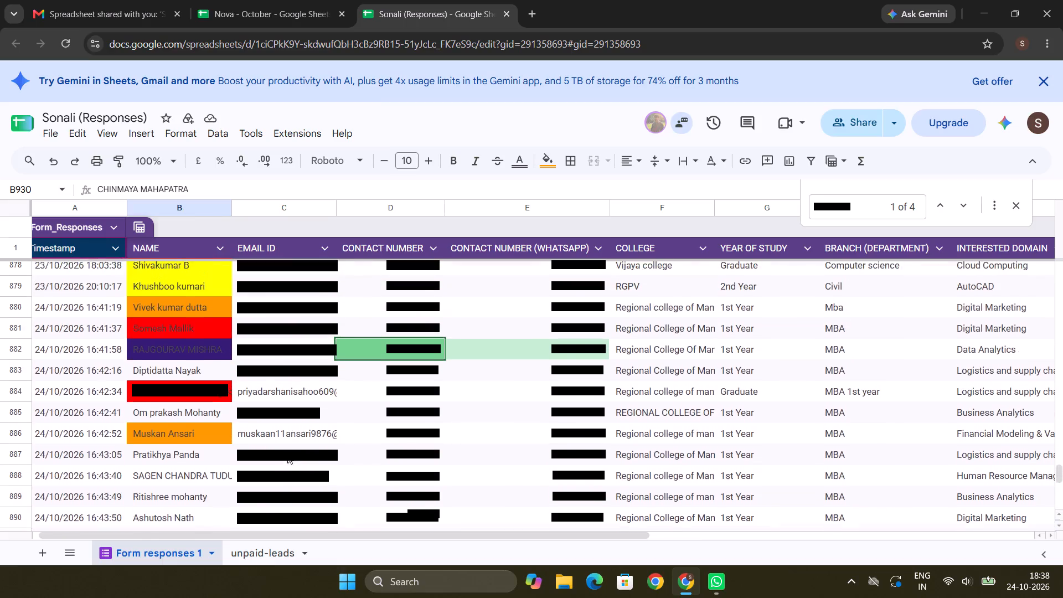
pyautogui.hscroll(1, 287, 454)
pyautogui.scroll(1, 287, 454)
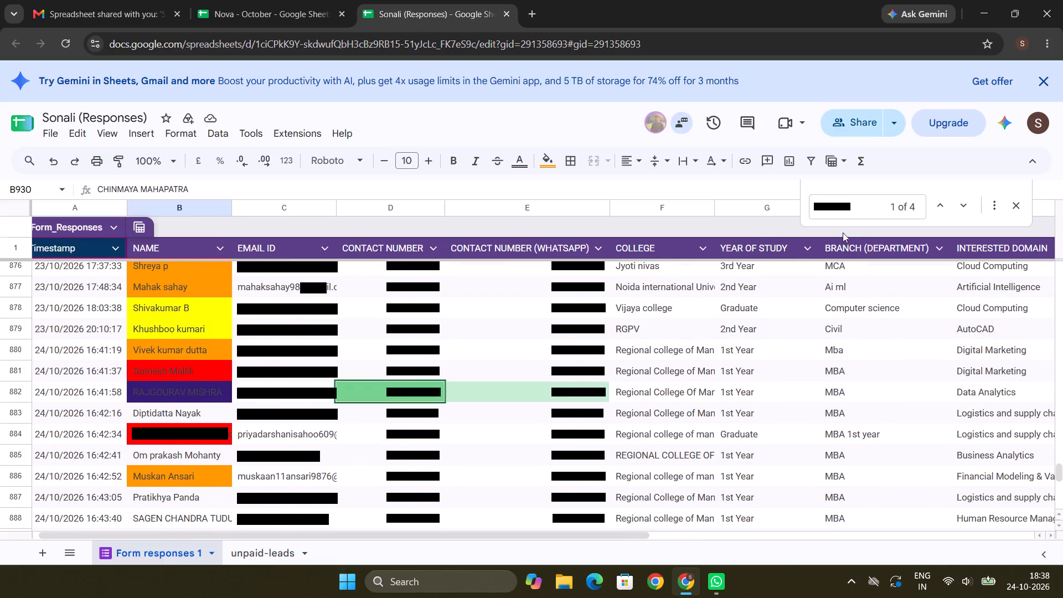
# Clear the previous search term from the find-in-sheet search.
pyautogui.click(856, 210)
pyautogui.press('BackSpace')
pyautogui.press('BackSpace')
pyautogui.press('BackSpace')
pyautogui.press('BackSpace')
pyautogui.press('BackSpace')
pyautogui.press('BackSpace')
pyautogui.press('BackSpace')
pyautogui.press('BackSpace')
pyautogui.press('BackSpace')
pyautogui.press('BackSpace')
pyautogui.press('BackSpace')
pyautogui.press('BackSpace')
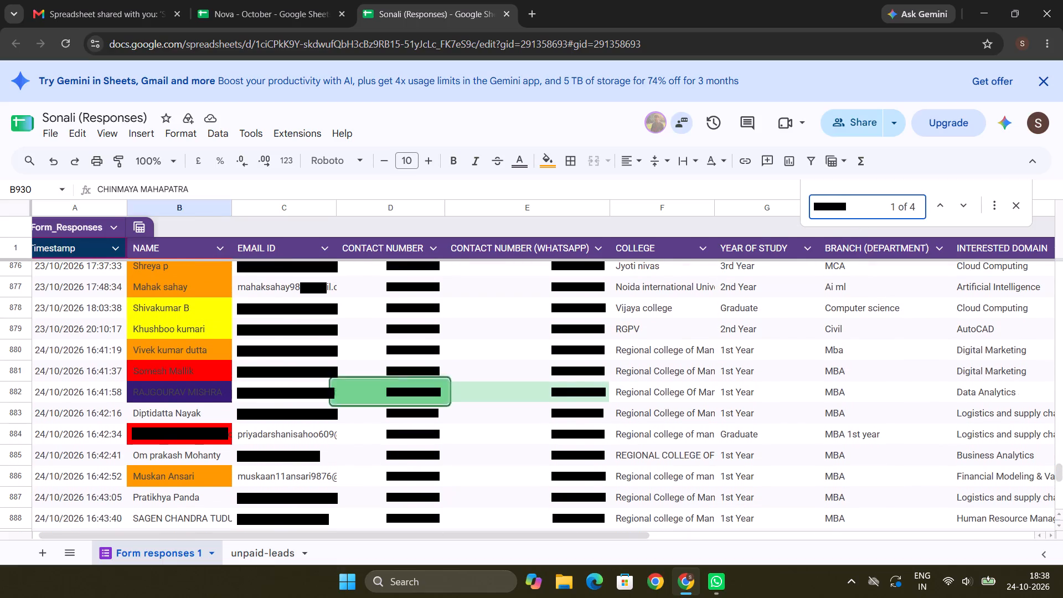
# Copy the contact number of the orange-marked lead entry in row 930 (cell D930).
pyautogui.scroll(-1, 475, 476)
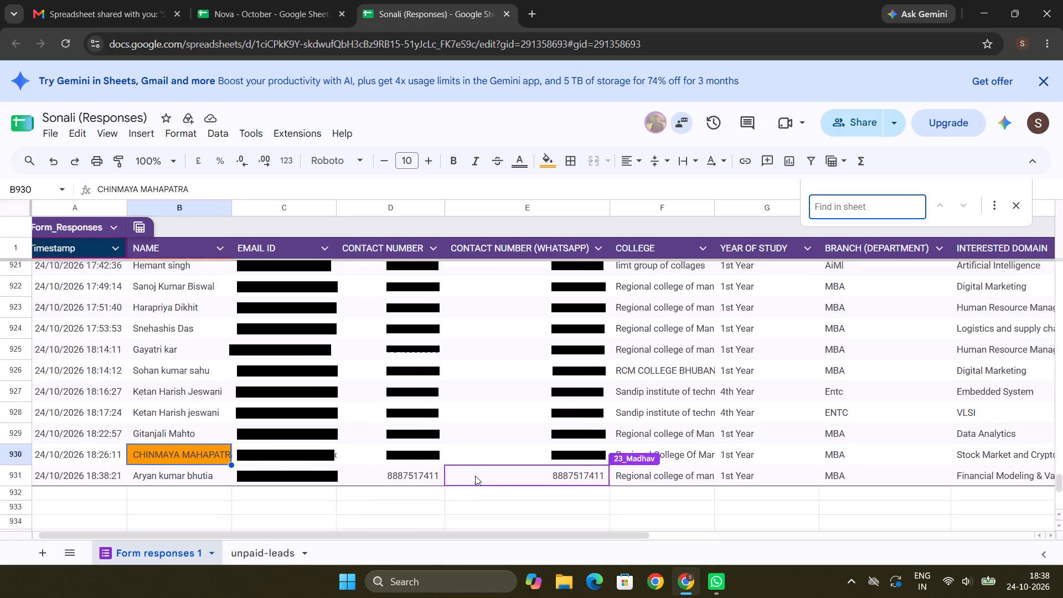
pyautogui.scroll(-1, 475, 476)
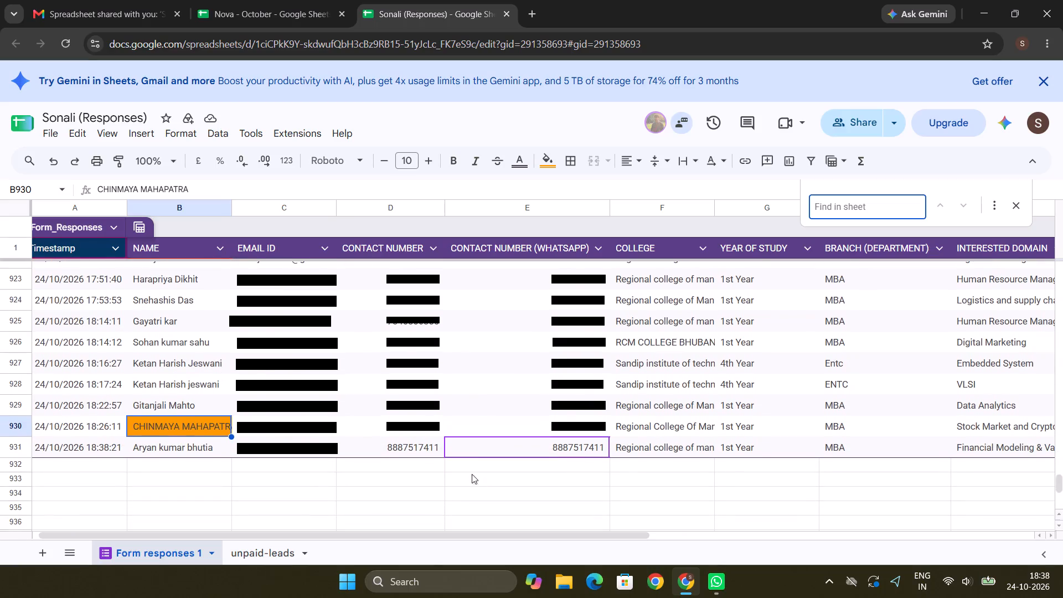
pyautogui.click(400, 425)
pyautogui.hotkey('ctrl', 'c')
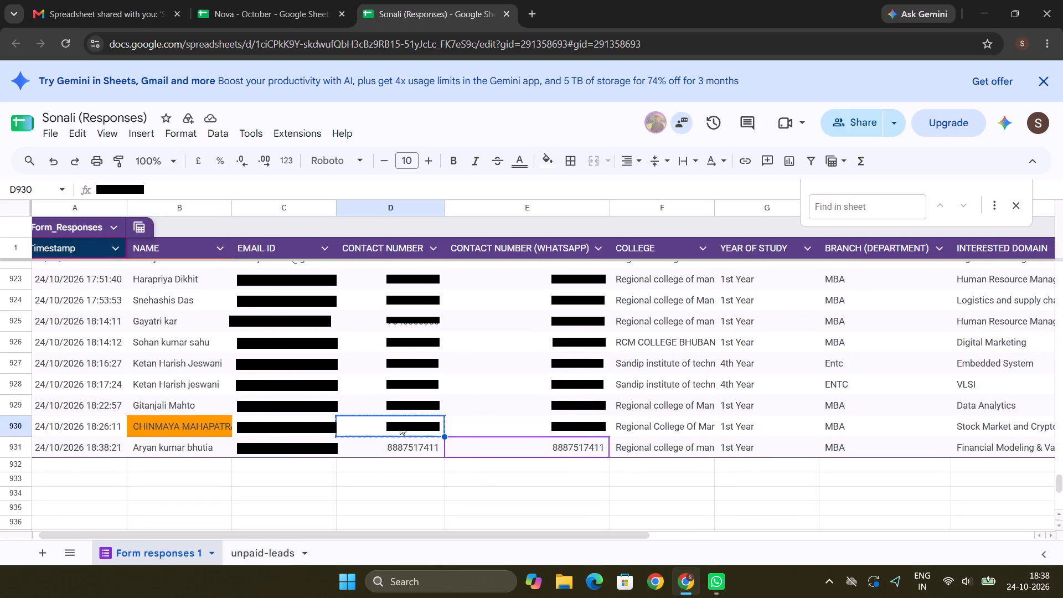
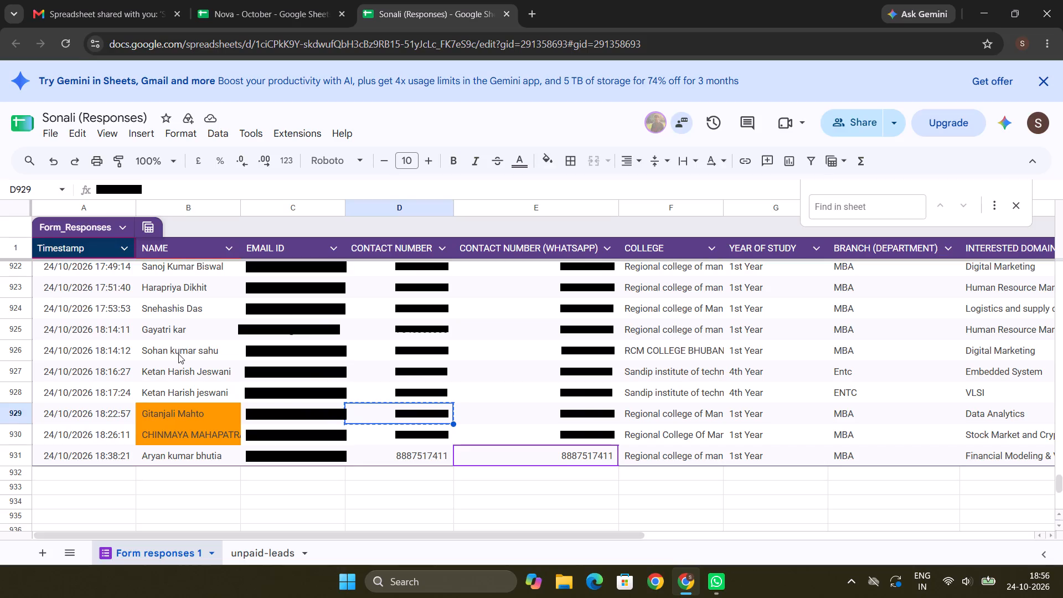
# Fill the lead's name cell in row 926 with yellow.
pyautogui.click(178, 354)
pyautogui.click(553, 164)
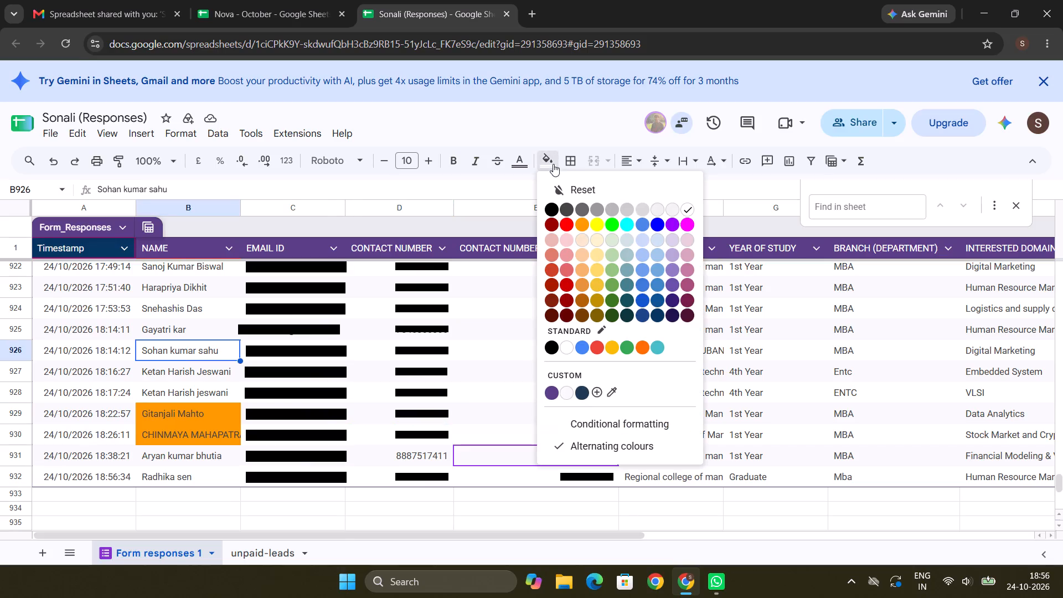
pyautogui.click(596, 226)
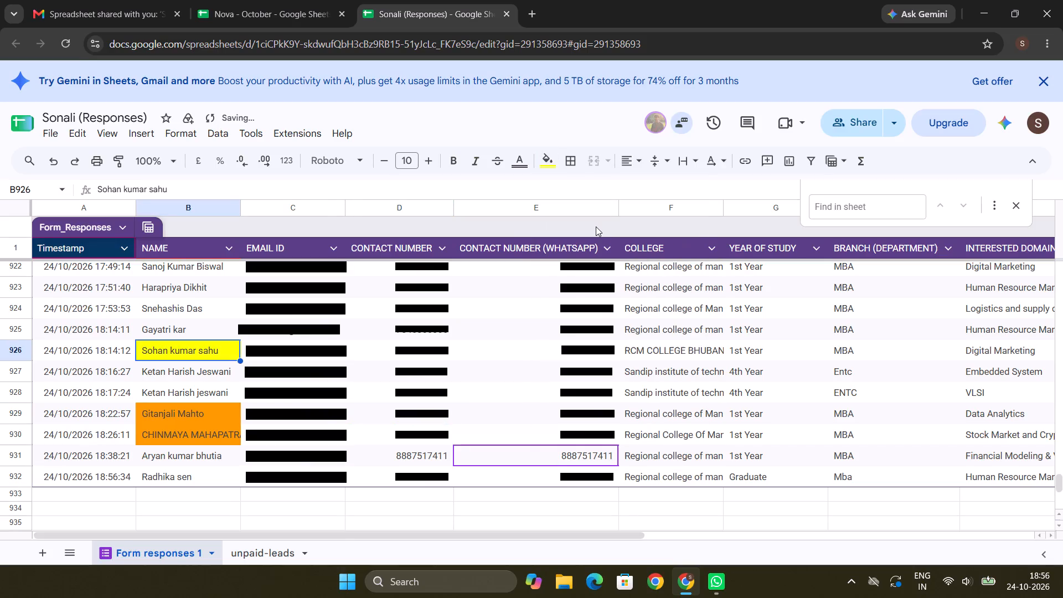
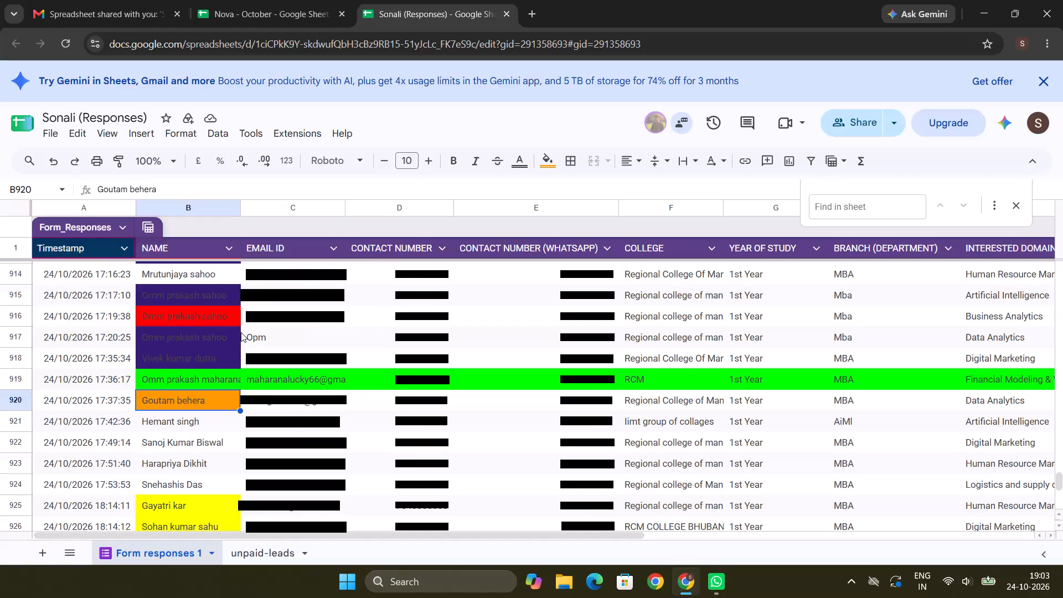
# Review the lead entries and their name-cell colours from about row 879 to the last response in row 932.
pyautogui.scroll(2, 241, 332)
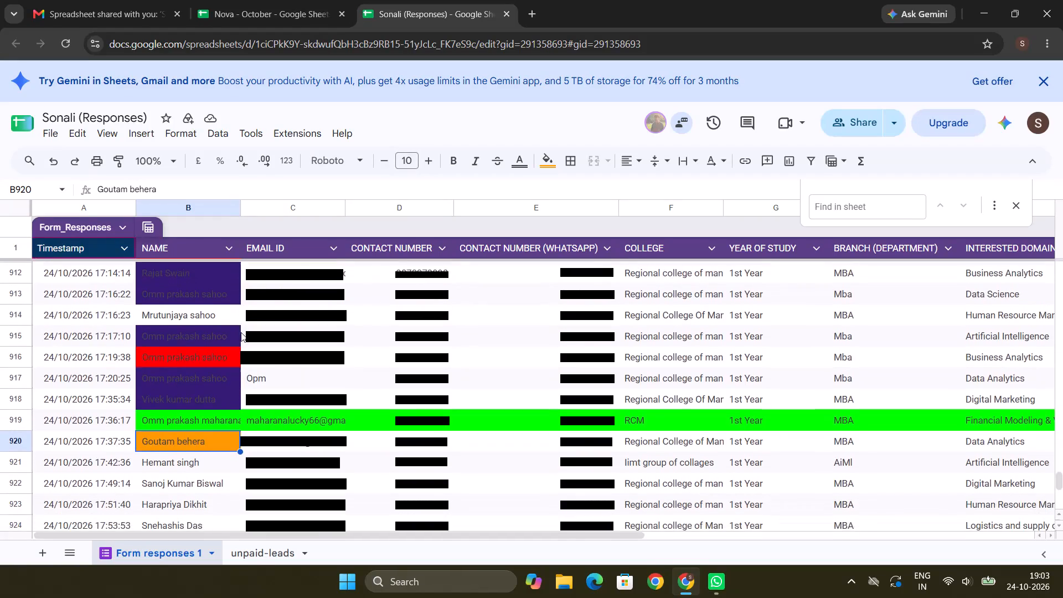
pyautogui.scroll(3, 241, 332)
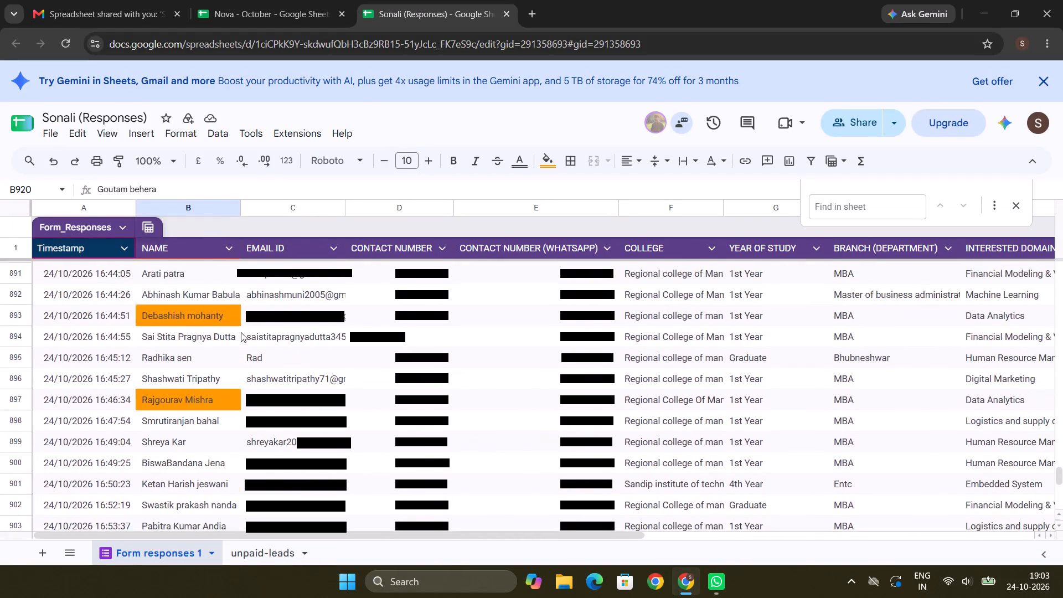
pyautogui.scroll(2, 241, 332)
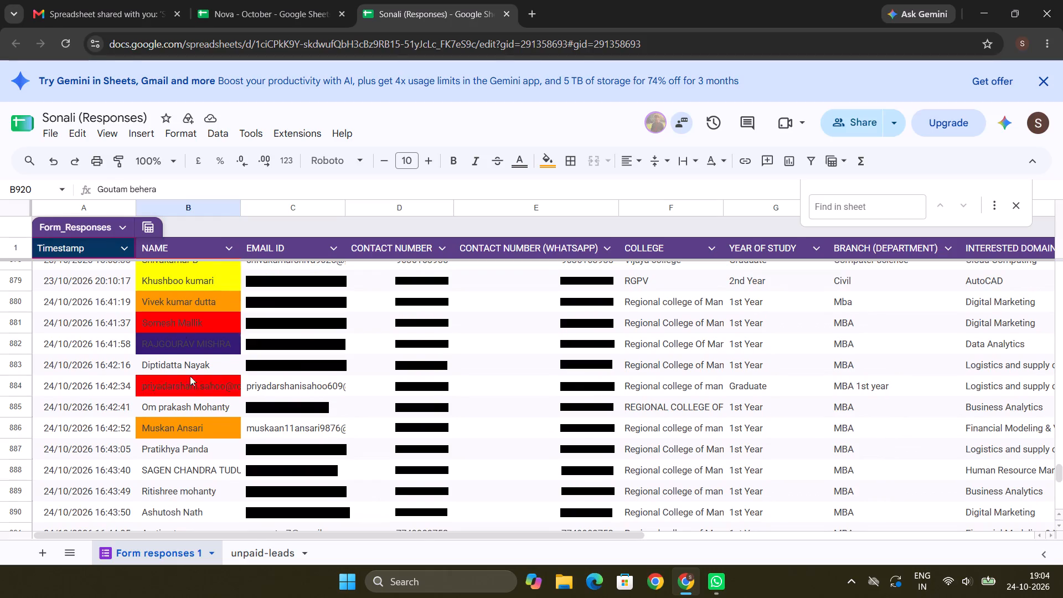
pyautogui.scroll(-4, 218, 394)
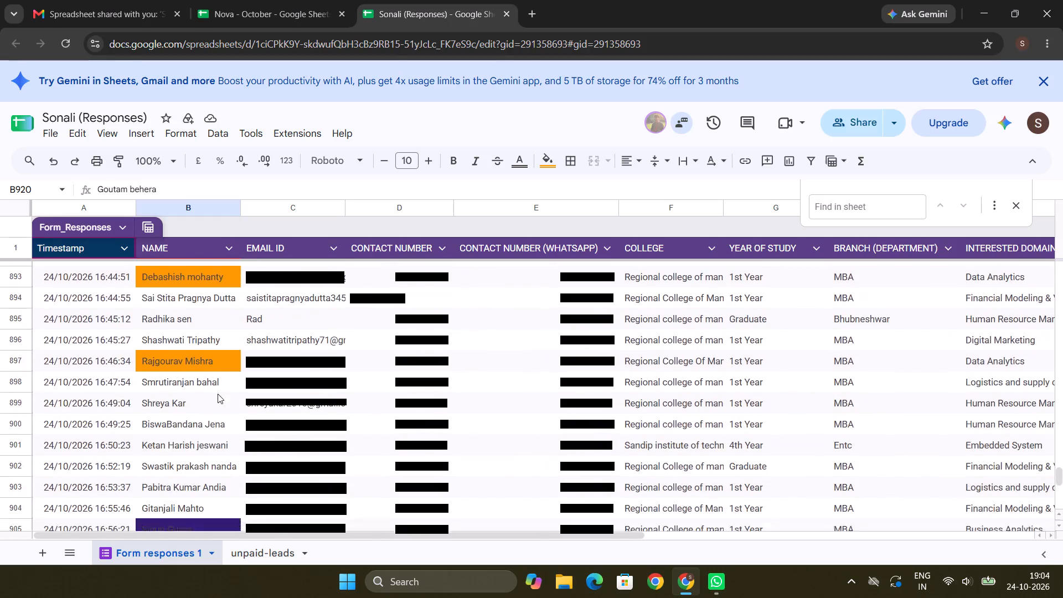
pyautogui.scroll(-5, 218, 394)
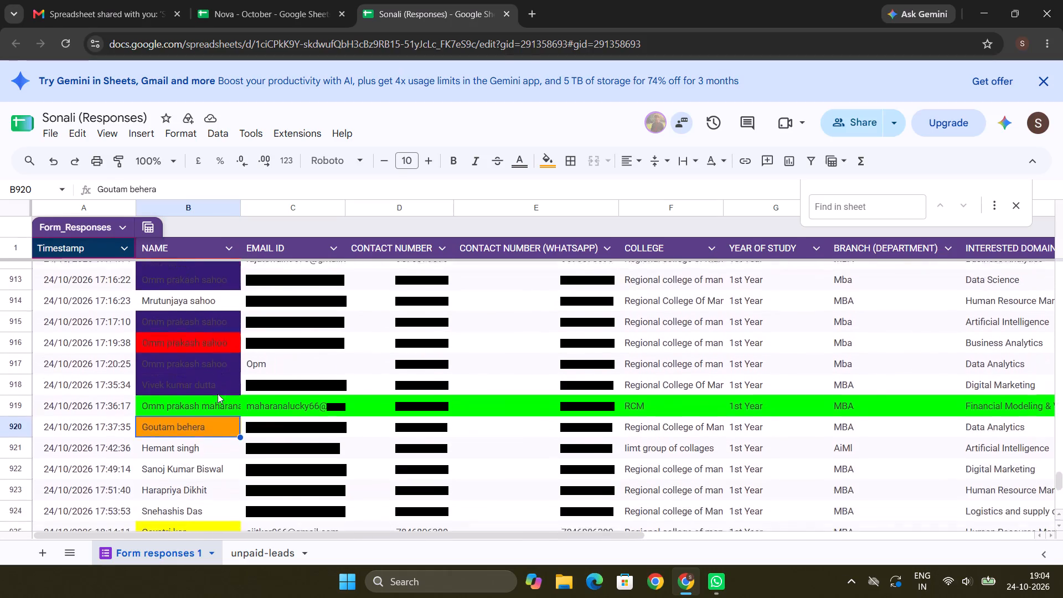
pyautogui.scroll(-3, 218, 394)
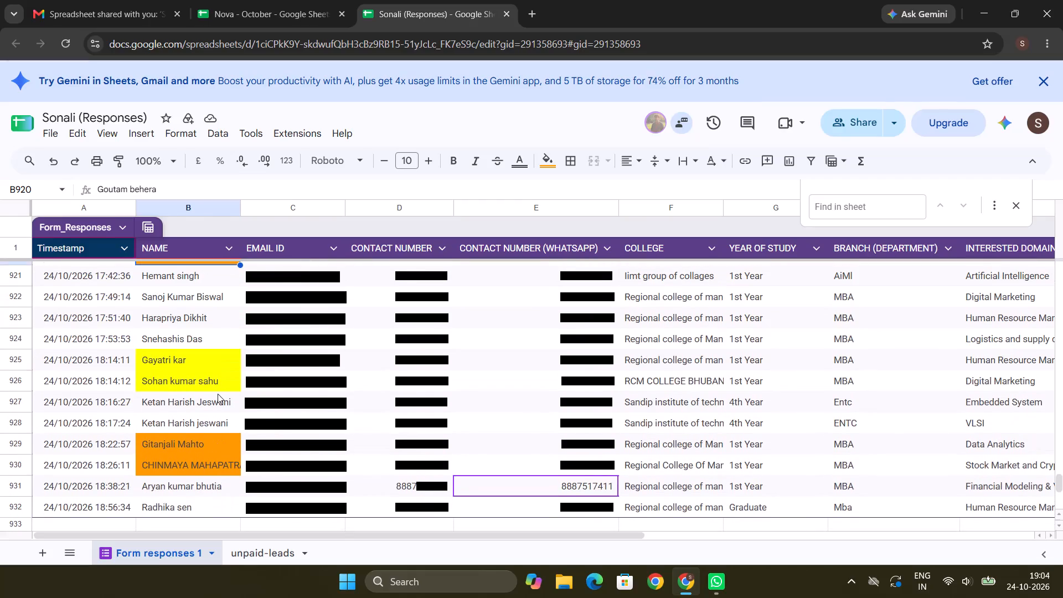
pyautogui.scroll(-1, 218, 394)
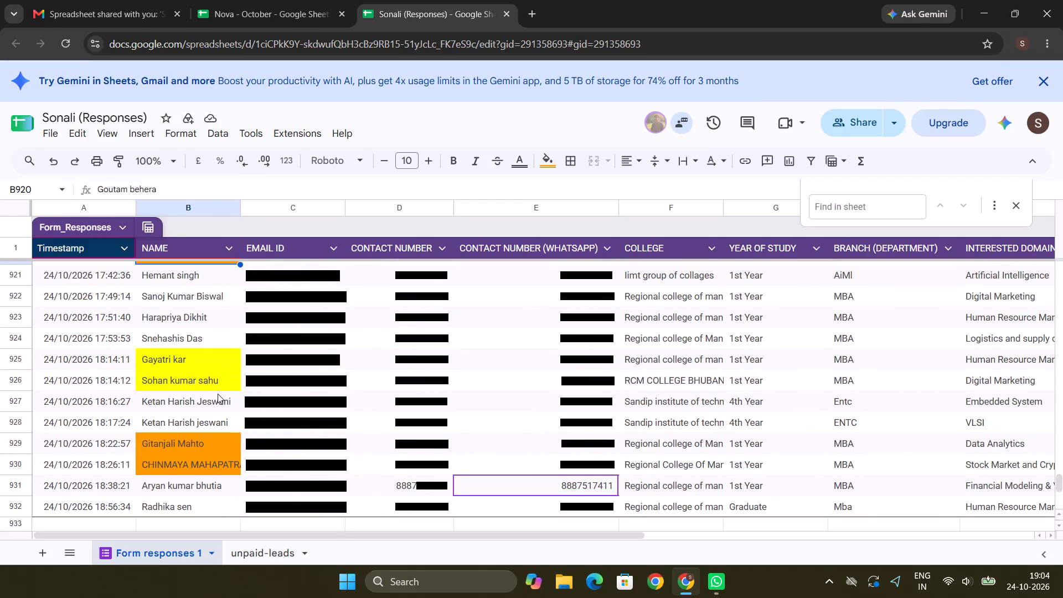
# Select the yellow name cell of the lead in row 925.
pyautogui.click(186, 366)
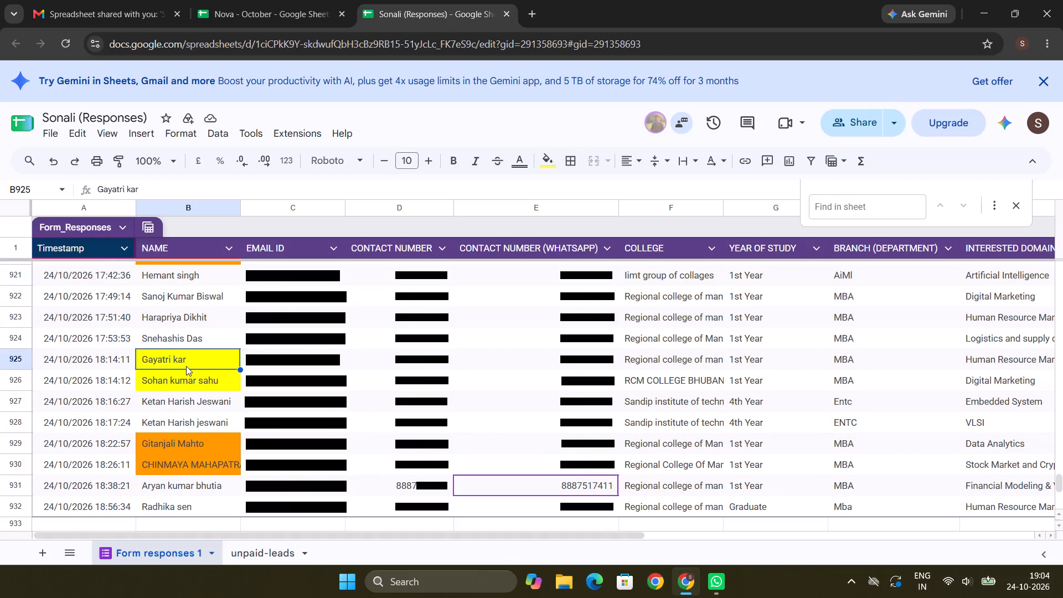
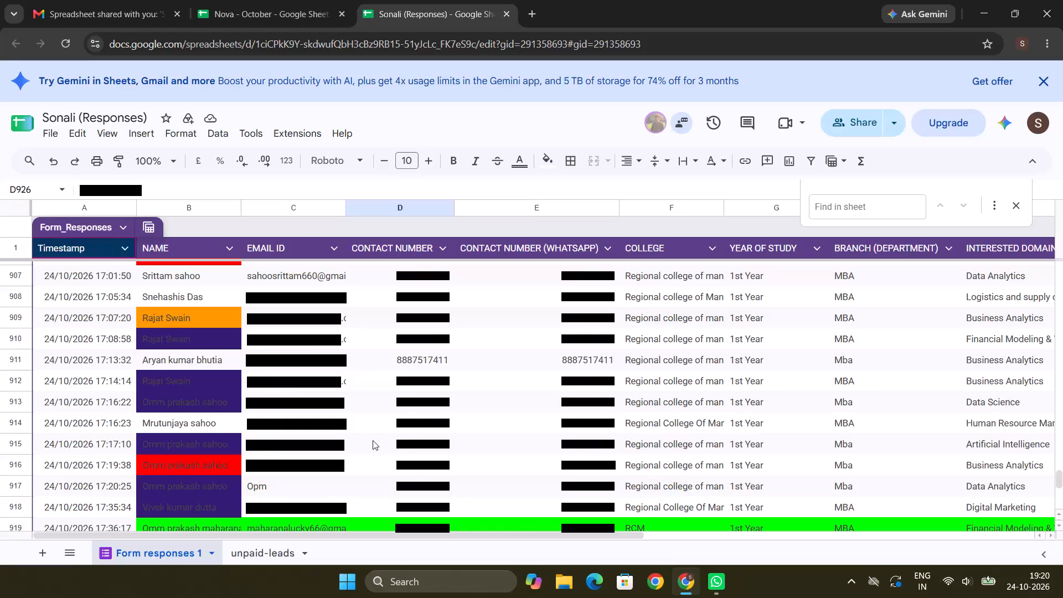
# Review the lead entries and their name-cell colours between about row 904 and the newest response in row 935.
pyautogui.scroll(-3, 373, 440)
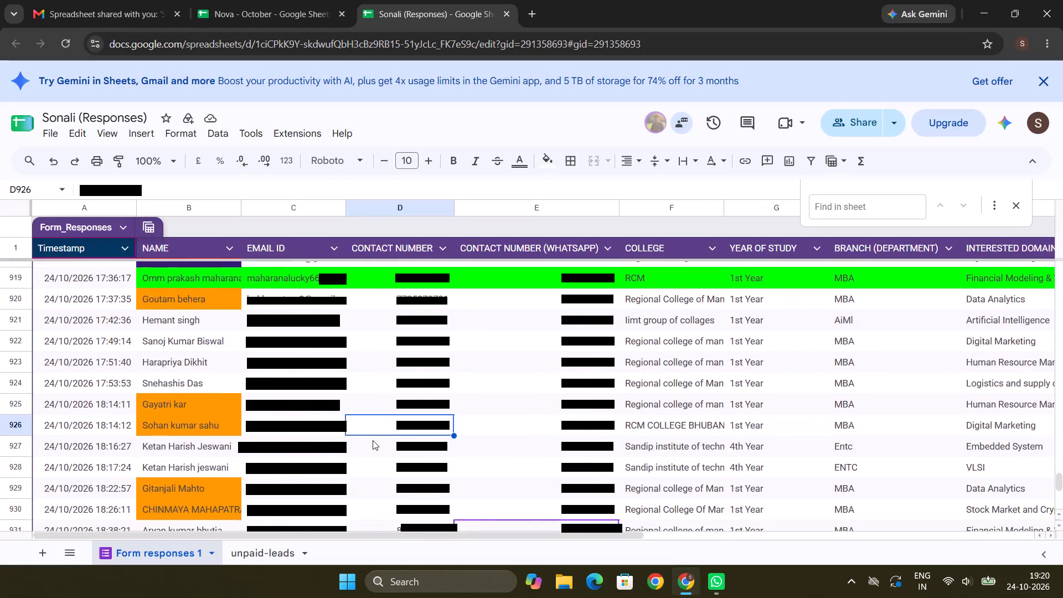
pyautogui.scroll(-3, 373, 440)
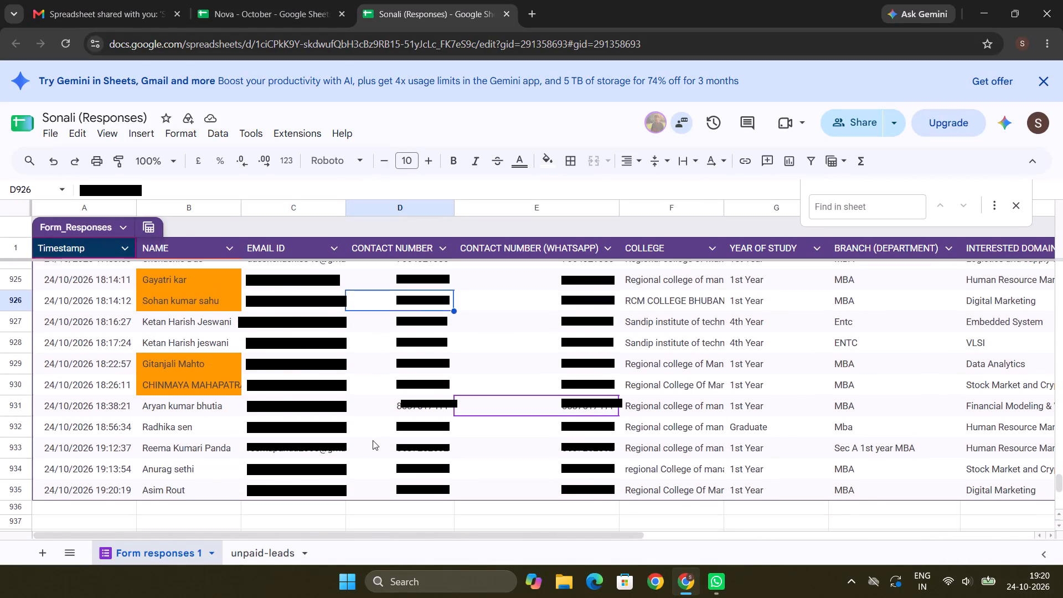
pyautogui.scroll(5, 373, 440)
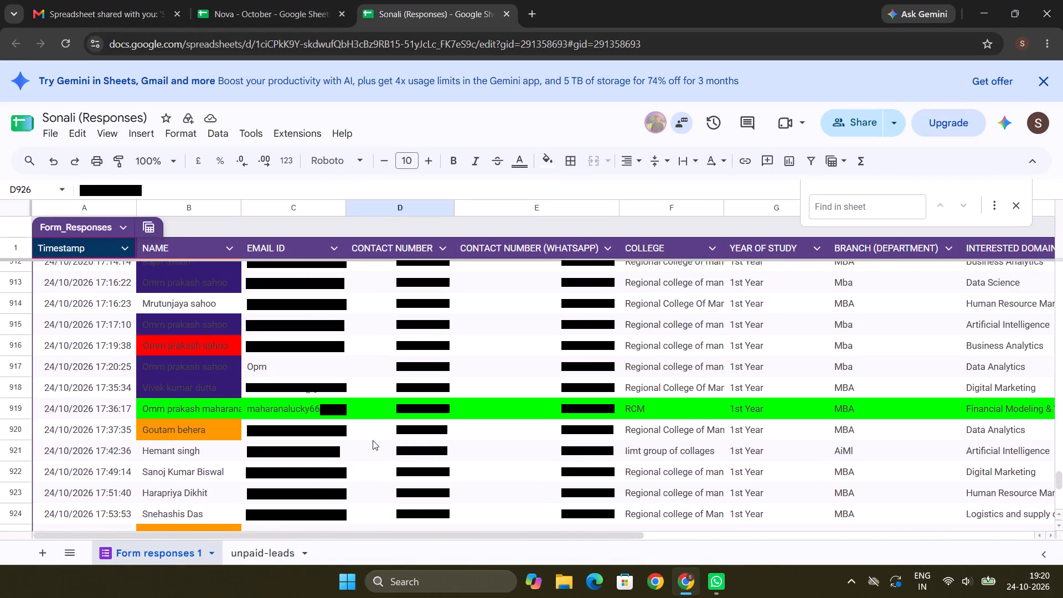
pyautogui.scroll(4, 373, 440)
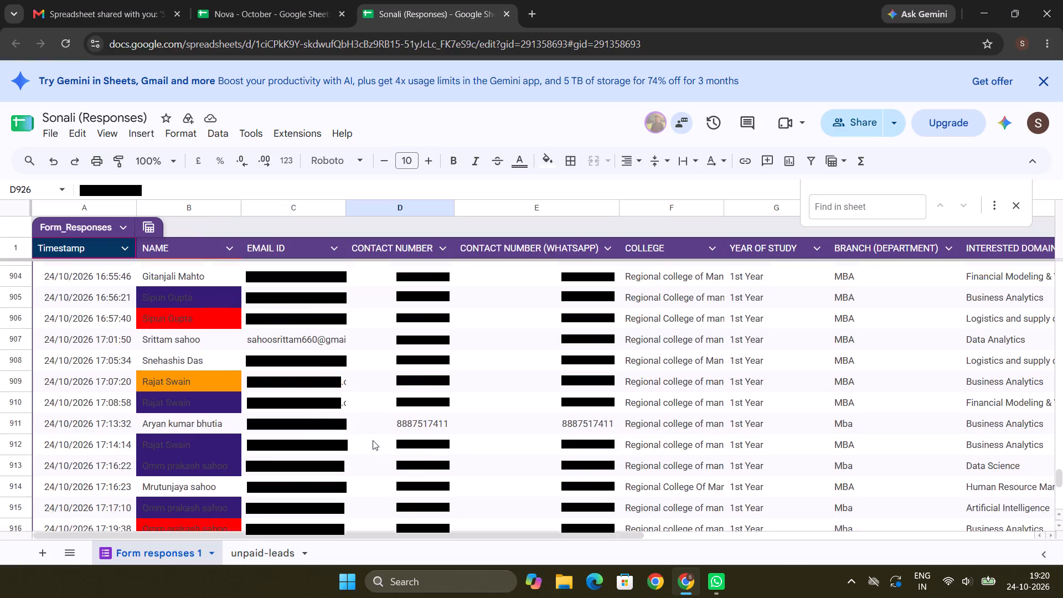
# Review the lead entries and their name-cell colours between about row 900 and row 933.
pyautogui.scroll(3, 373, 440)
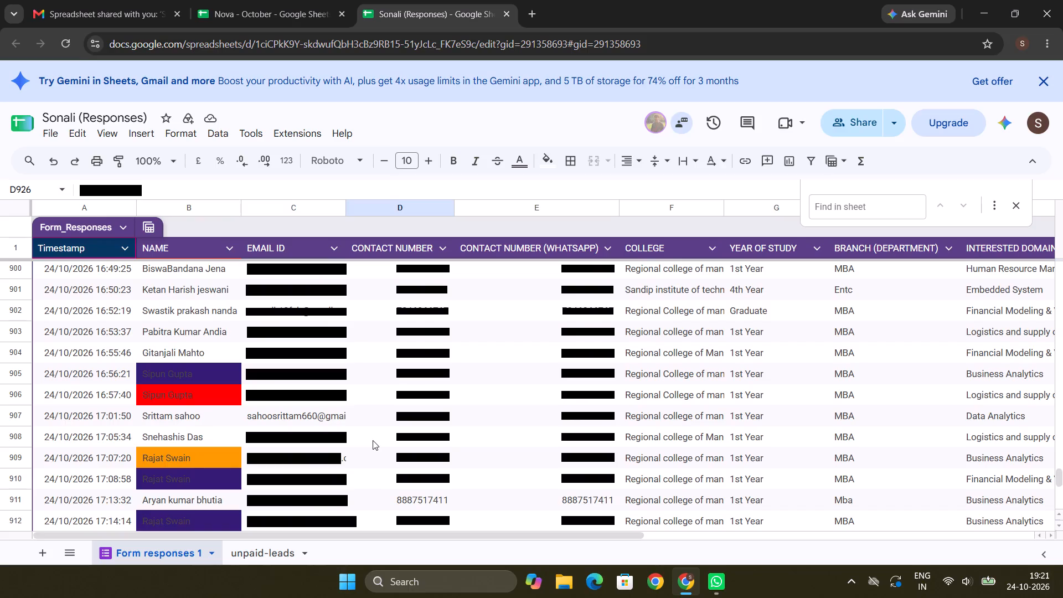
pyautogui.scroll(-1, 228, 443)
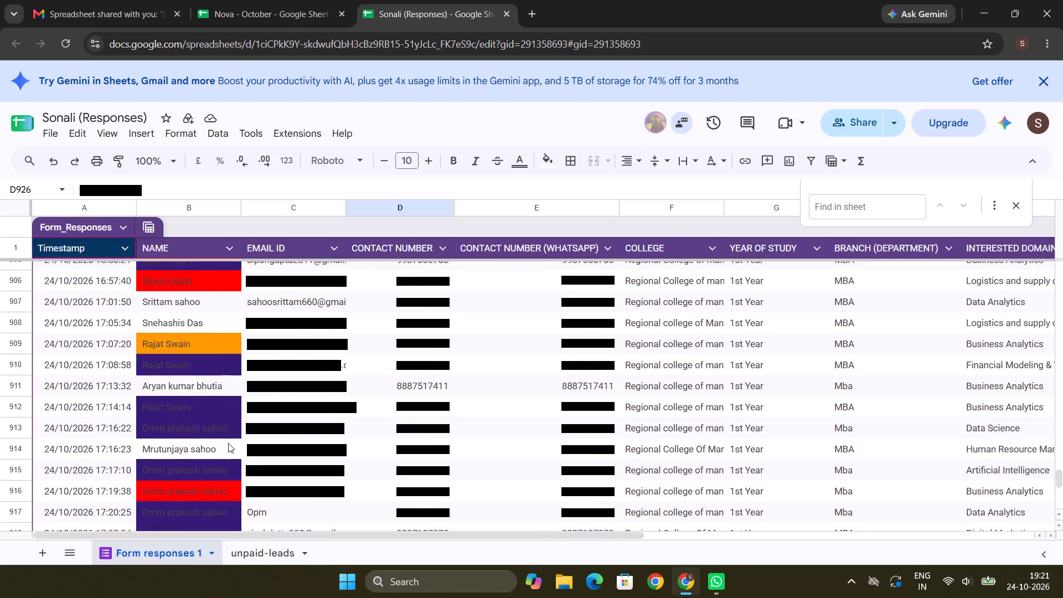
pyautogui.scroll(-5, 228, 443)
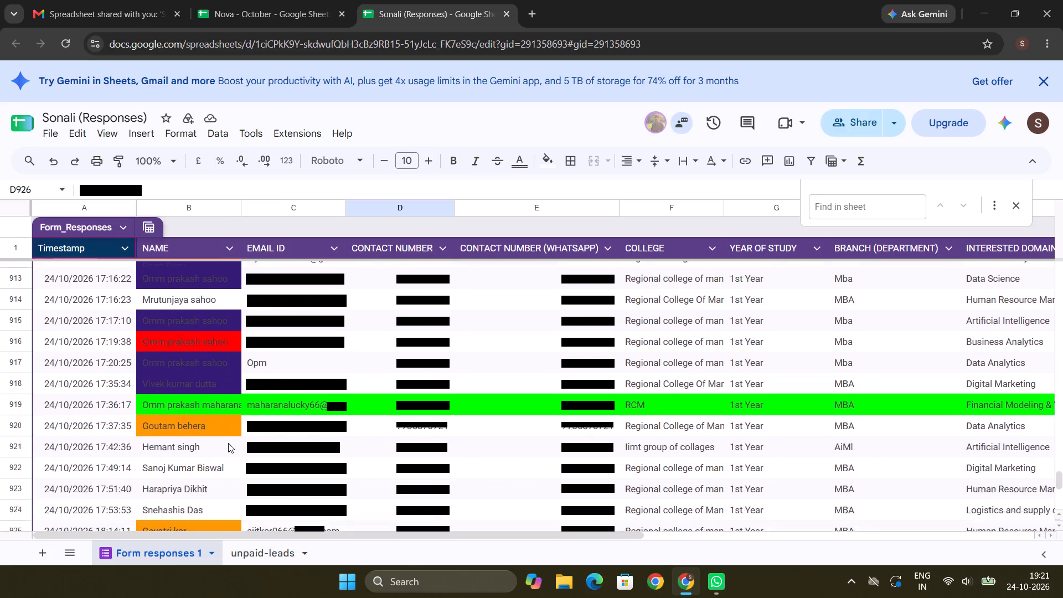
pyautogui.scroll(-4, 228, 443)
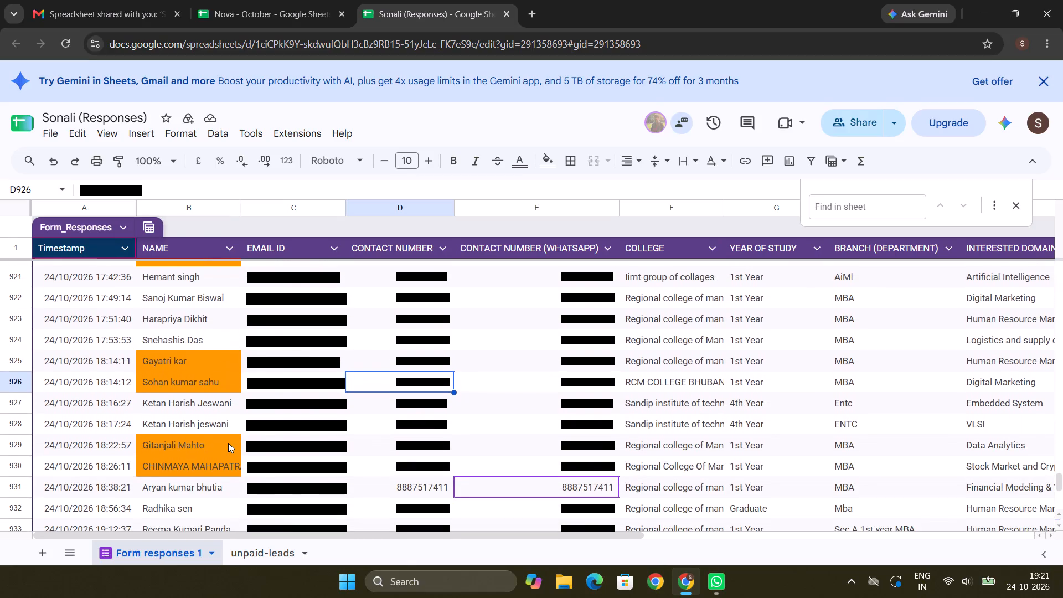
pyautogui.scroll(1, 228, 443)
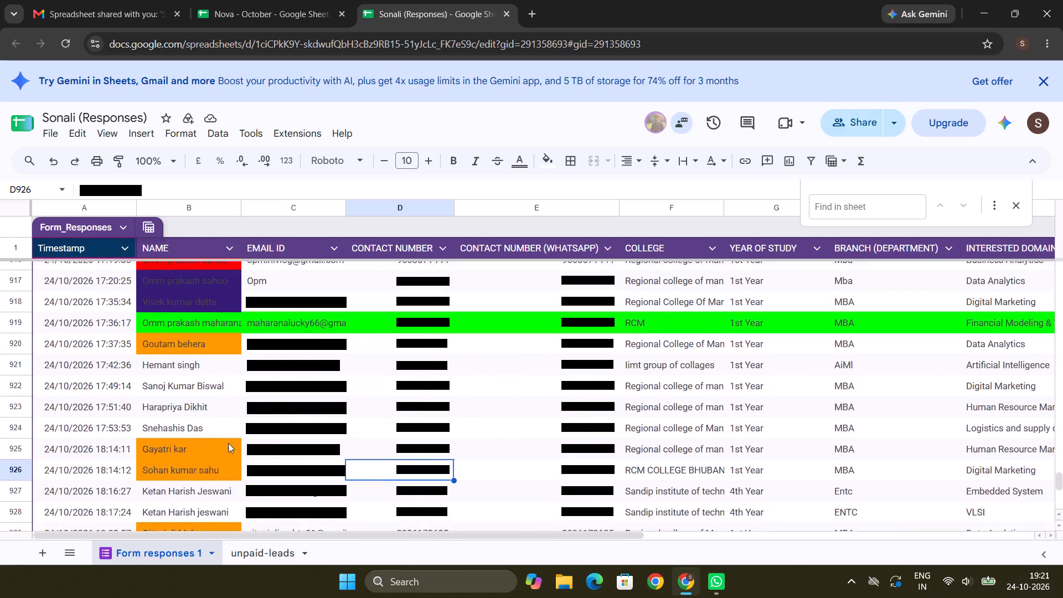
pyautogui.scroll(3, 228, 443)
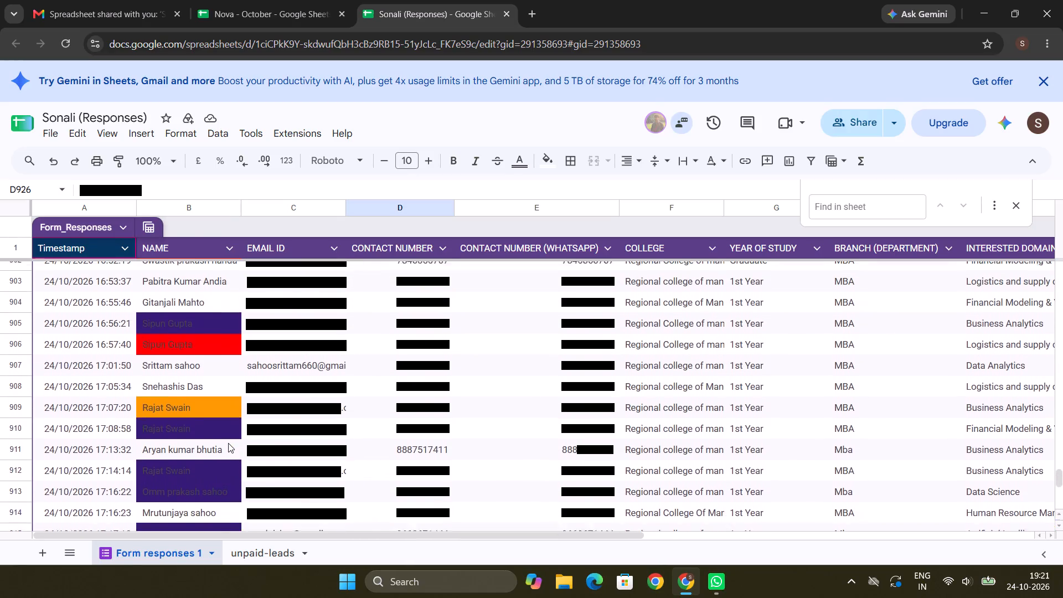
pyautogui.scroll(1, 228, 443)
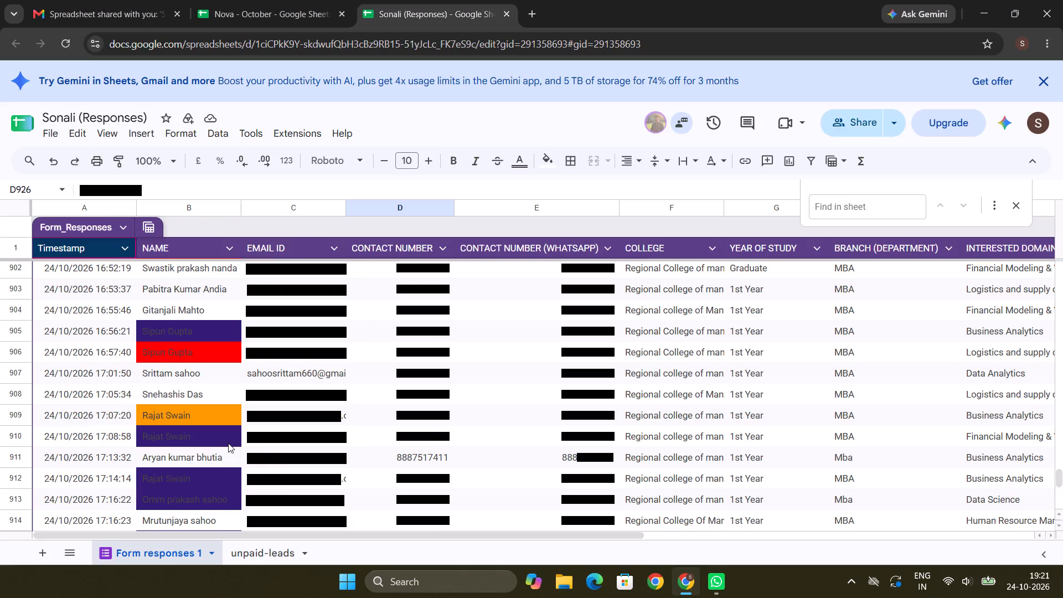
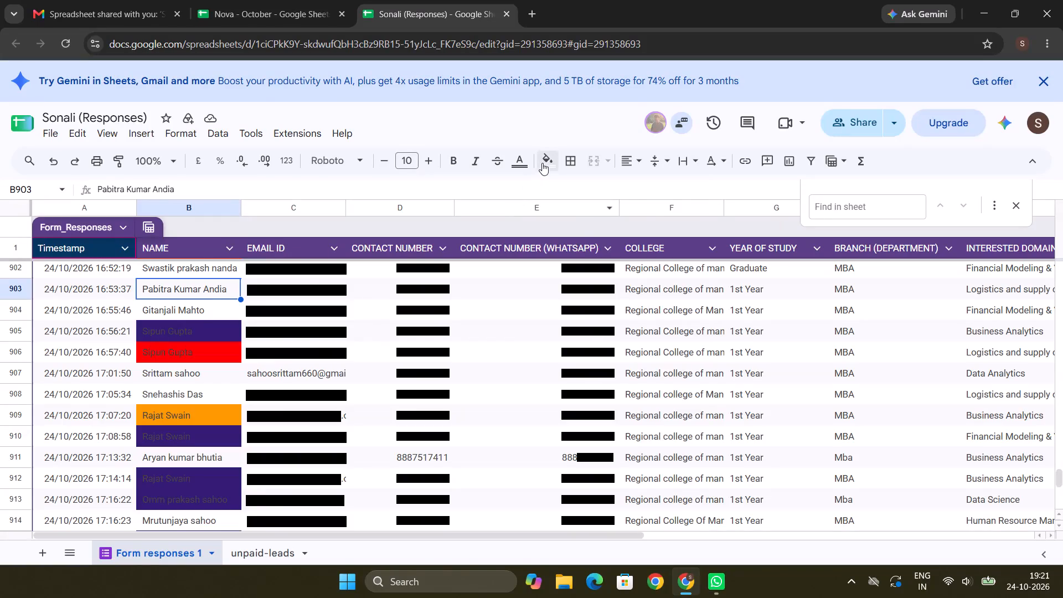
# Fill the lead's name cell in row 903 with yellow.
pyautogui.click(543, 162)
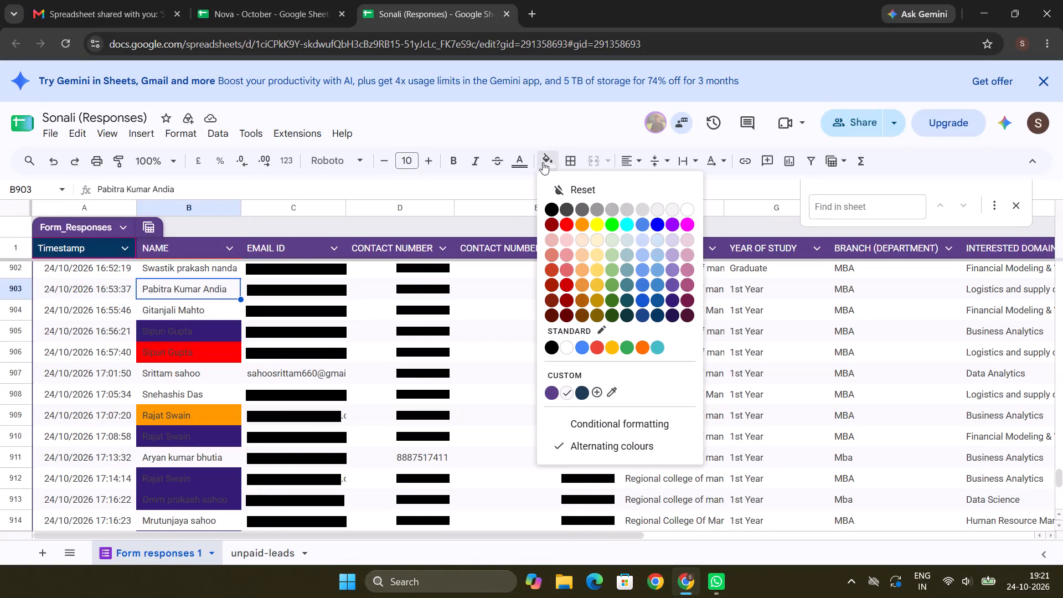
pyautogui.click(596, 226)
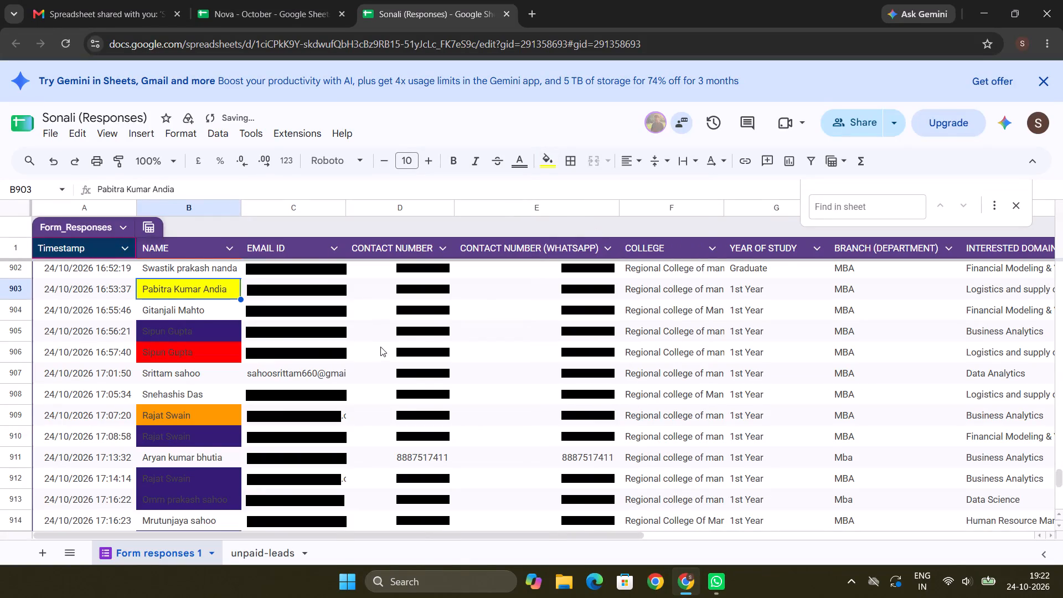
# Check the later responses down to about row 931, and select the lead's name cell in row 904.
pyautogui.scroll(-2, 375, 350)
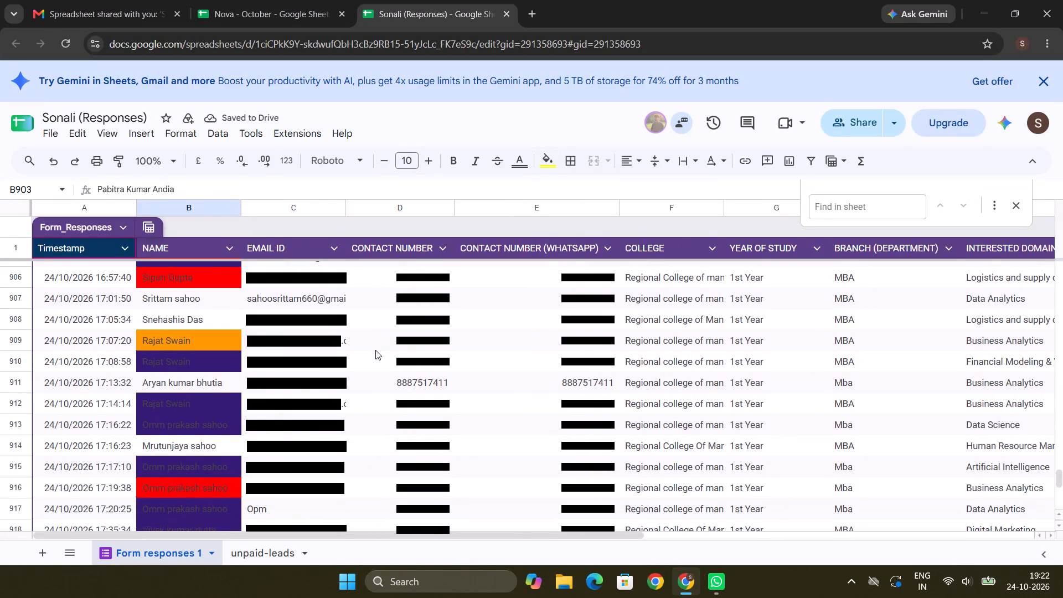
pyautogui.scroll(-4, 375, 350)
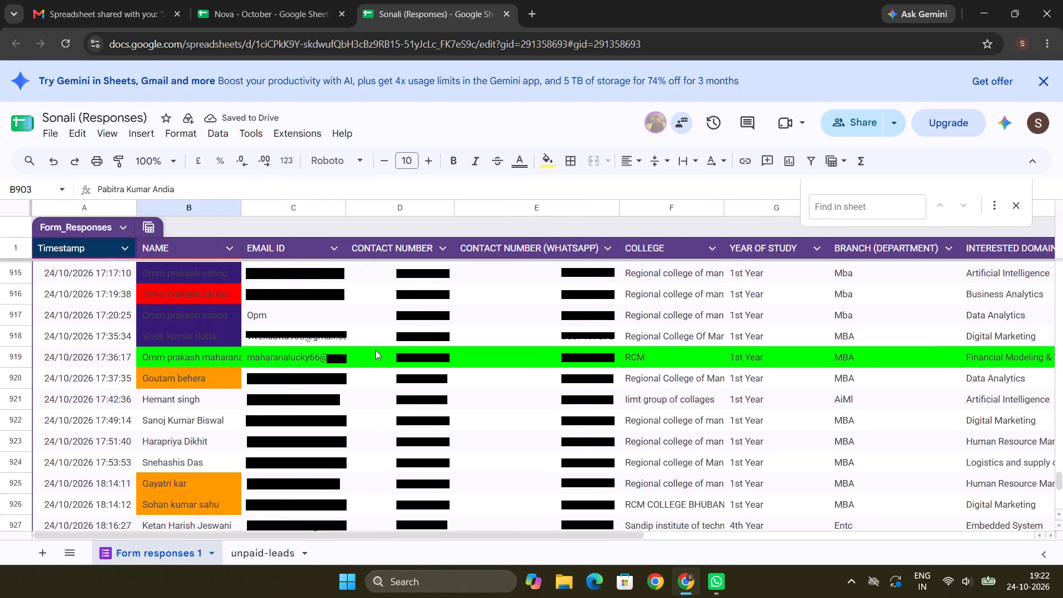
pyautogui.scroll(-2, 375, 350)
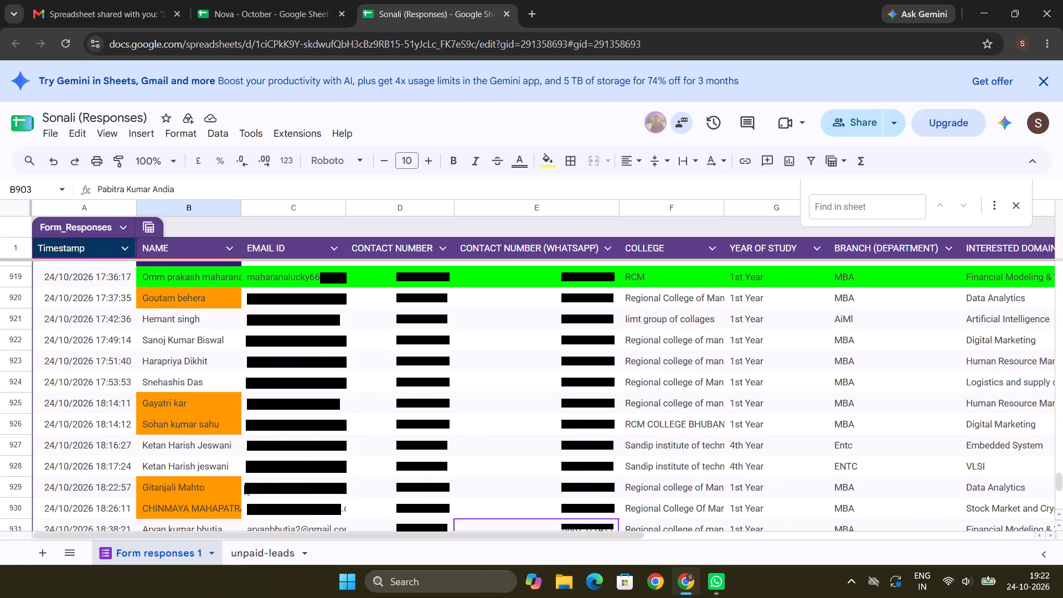
pyautogui.scroll(5, 259, 399)
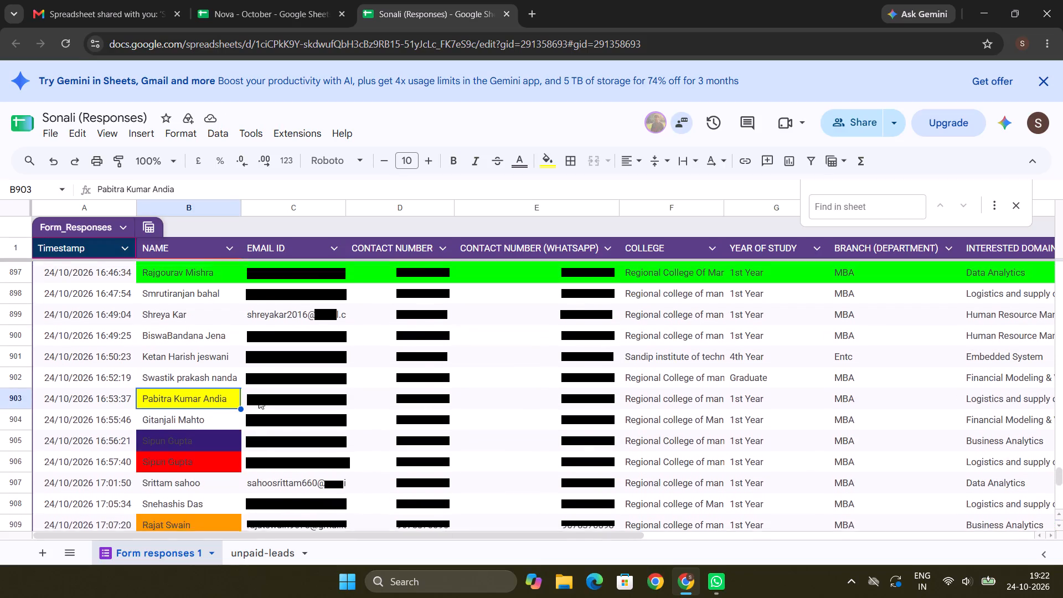
pyautogui.click(203, 422)
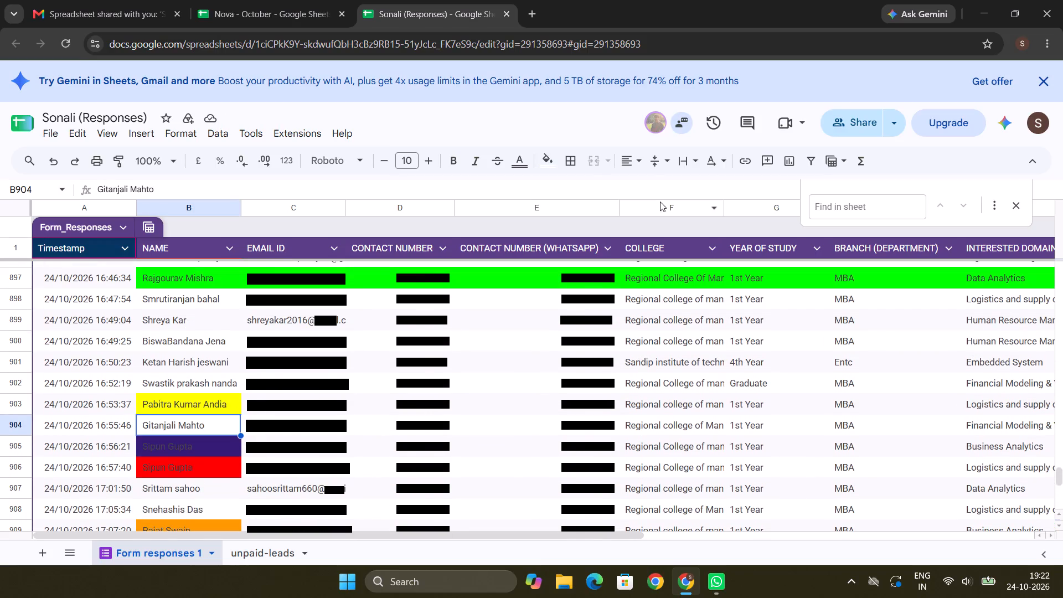
# Fill the lead's name cell in row 904 with the same dark purple used for the name in row 905.
pyautogui.click(553, 159)
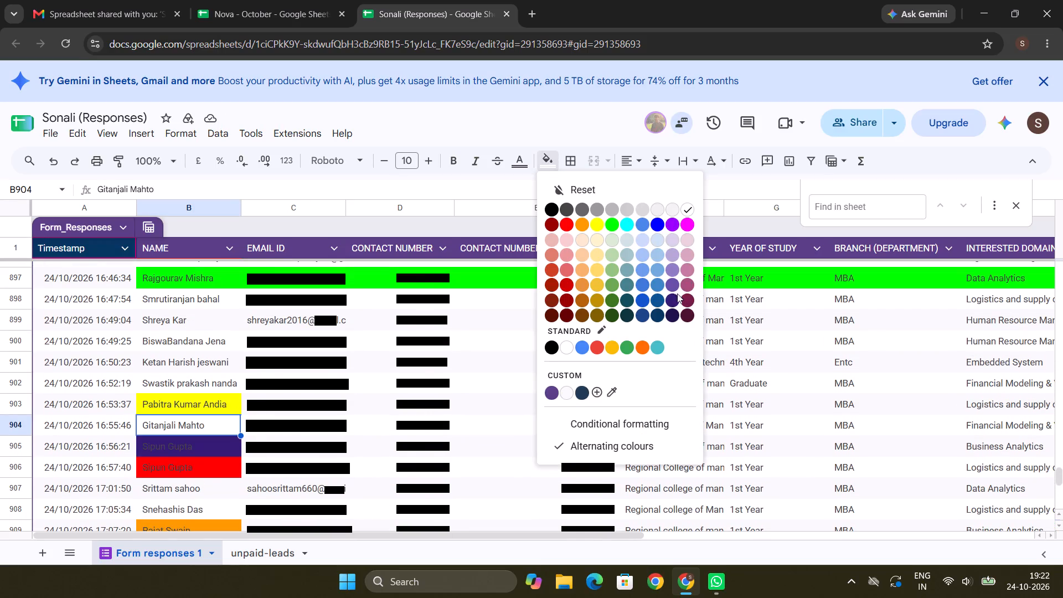
pyautogui.click(674, 297)
pyautogui.scroll(-4, 390, 453)
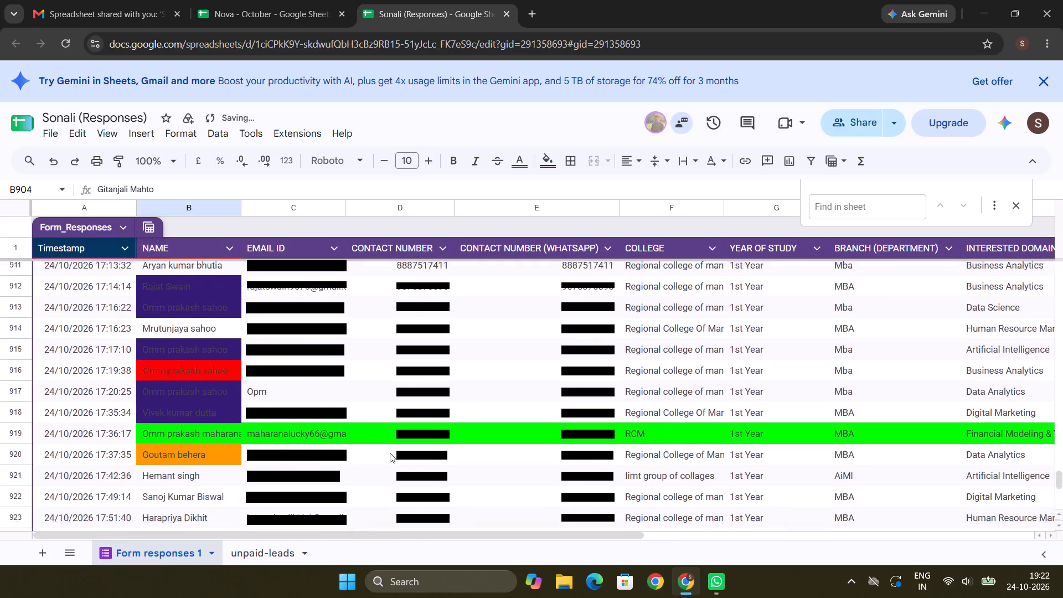
pyautogui.scroll(-3, 390, 453)
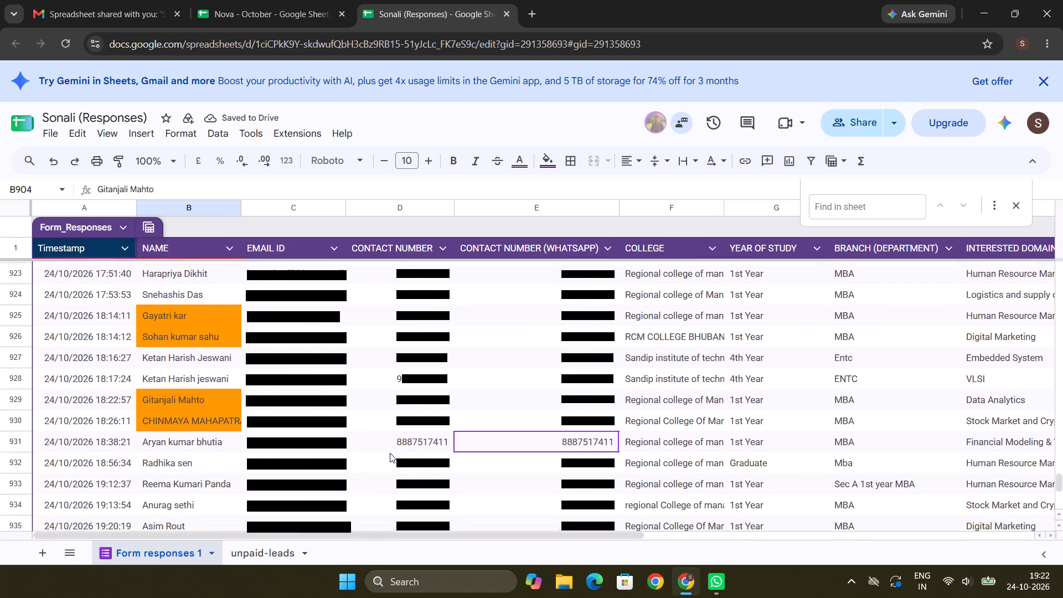
# Copy the contact number of the orange-marked lead in row 929.
pyautogui.scroll(-1, 390, 453)
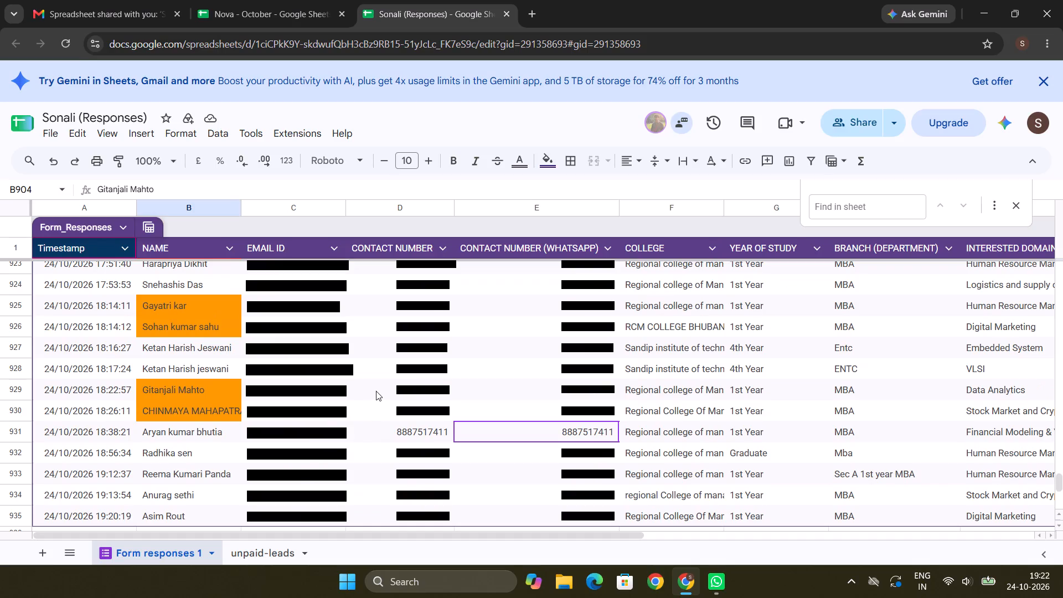
pyautogui.click(415, 383)
pyautogui.hotkey('ctrl', 'c')
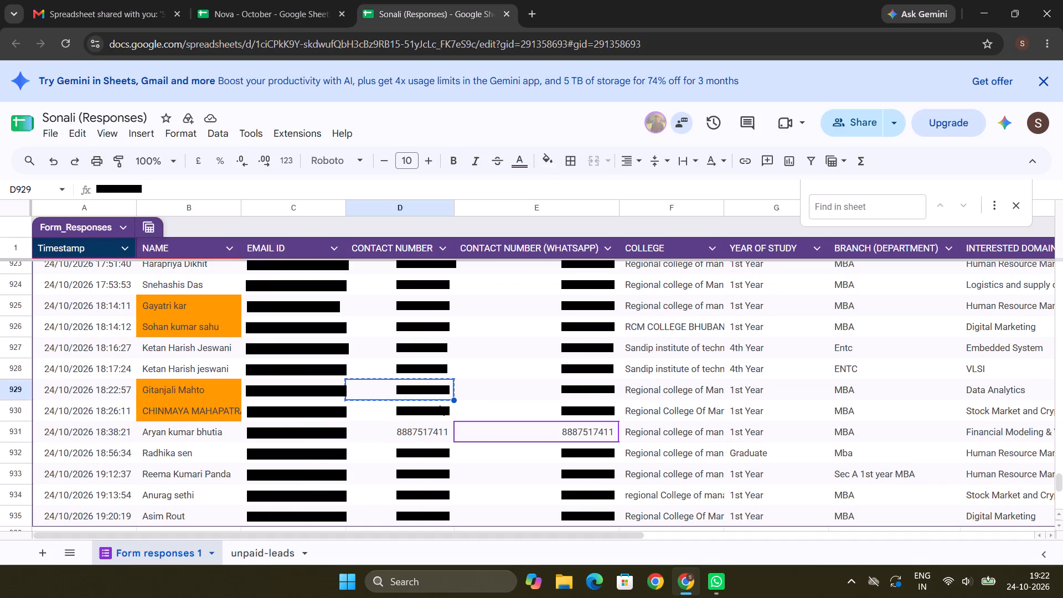
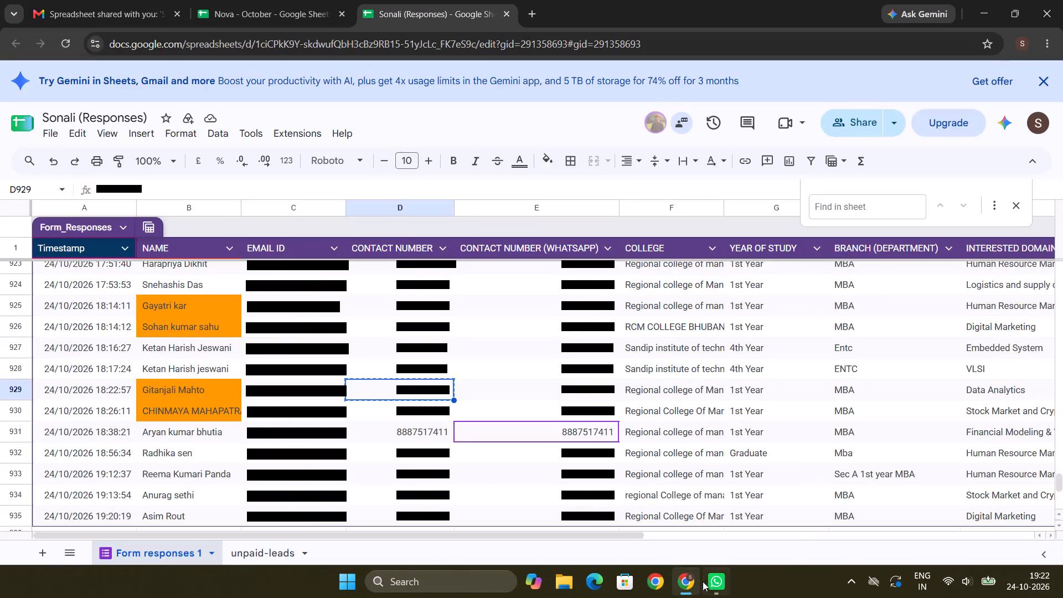
# Select the orange name cell in row 929 and check that lead against the earlier responses around row 904.
pyautogui.click(161, 389)
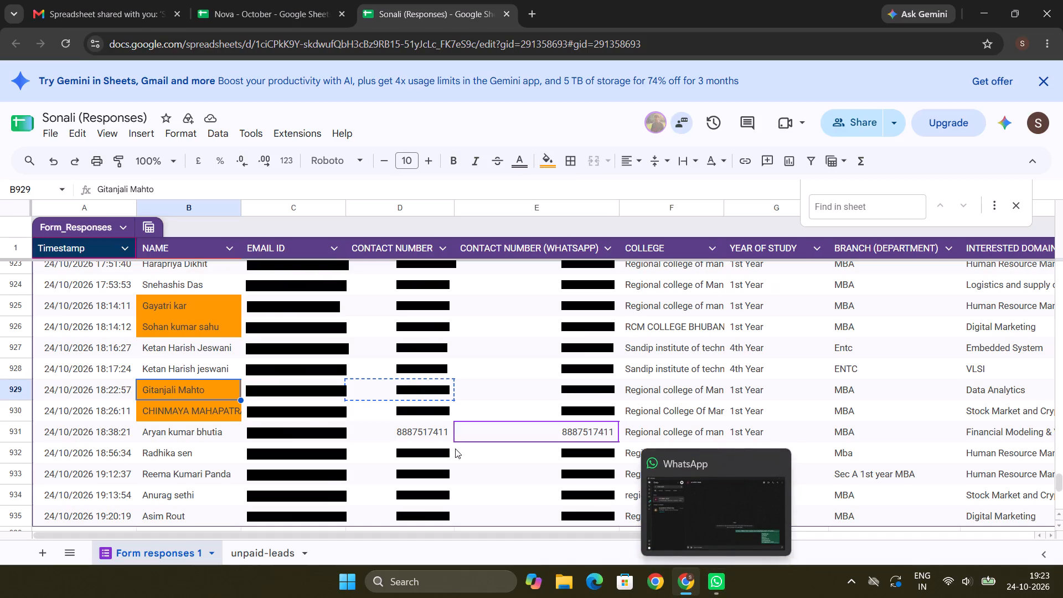
pyautogui.scroll(3, 276, 401)
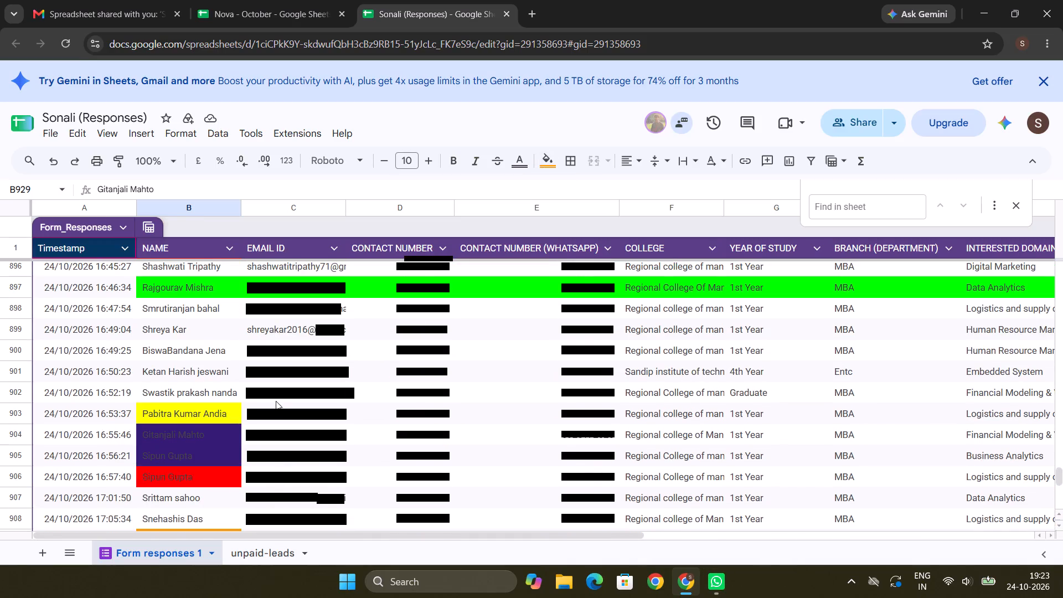
# Select the name cell of the same lead's repeated entry in row 929 to change its fill colour.
pyautogui.scroll(-4, 276, 401)
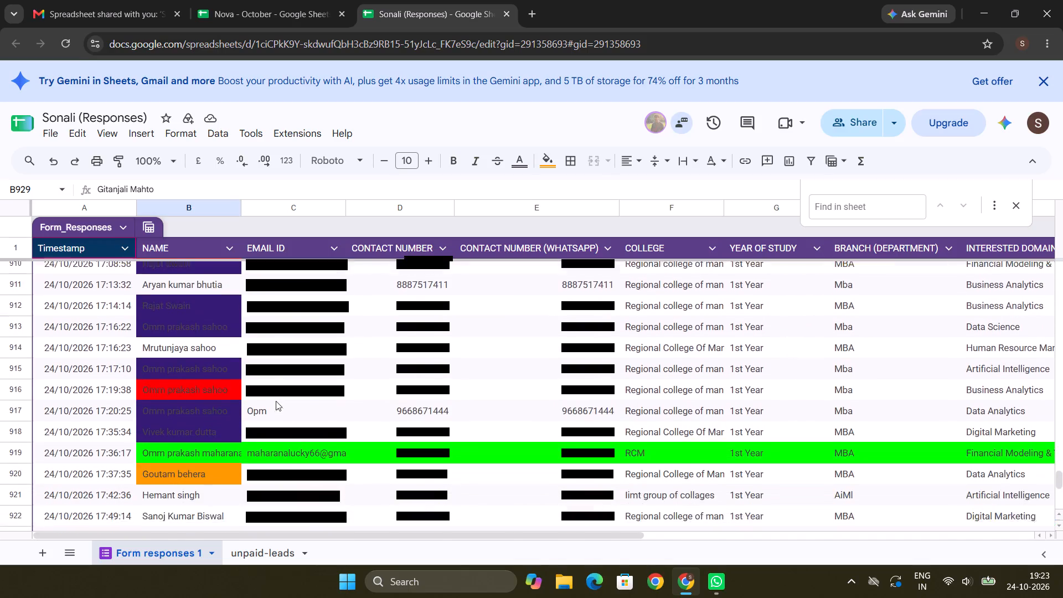
pyautogui.scroll(-4, 276, 401)
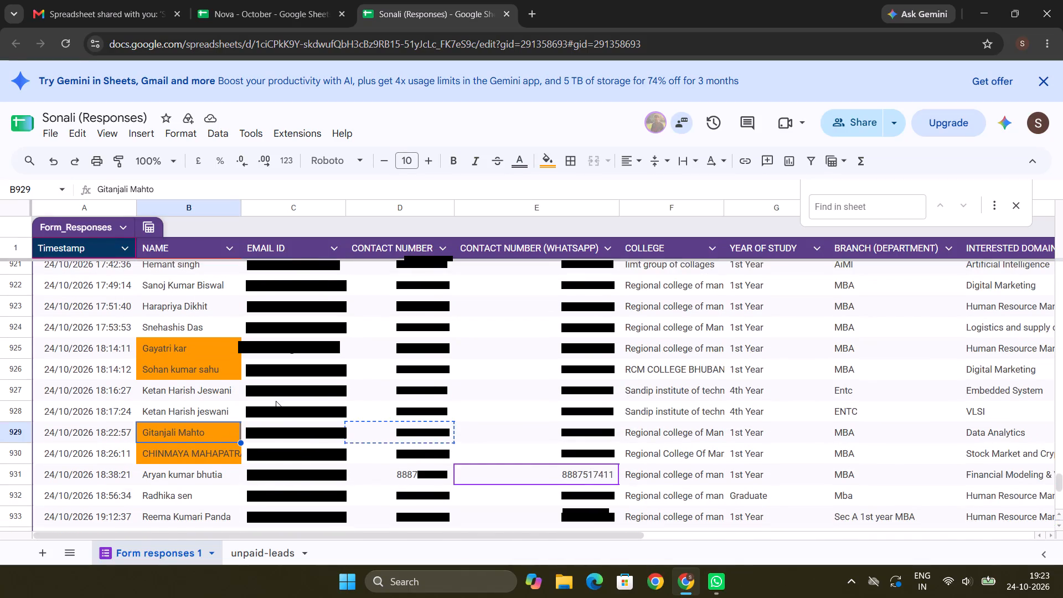
pyautogui.scroll(-2, 276, 401)
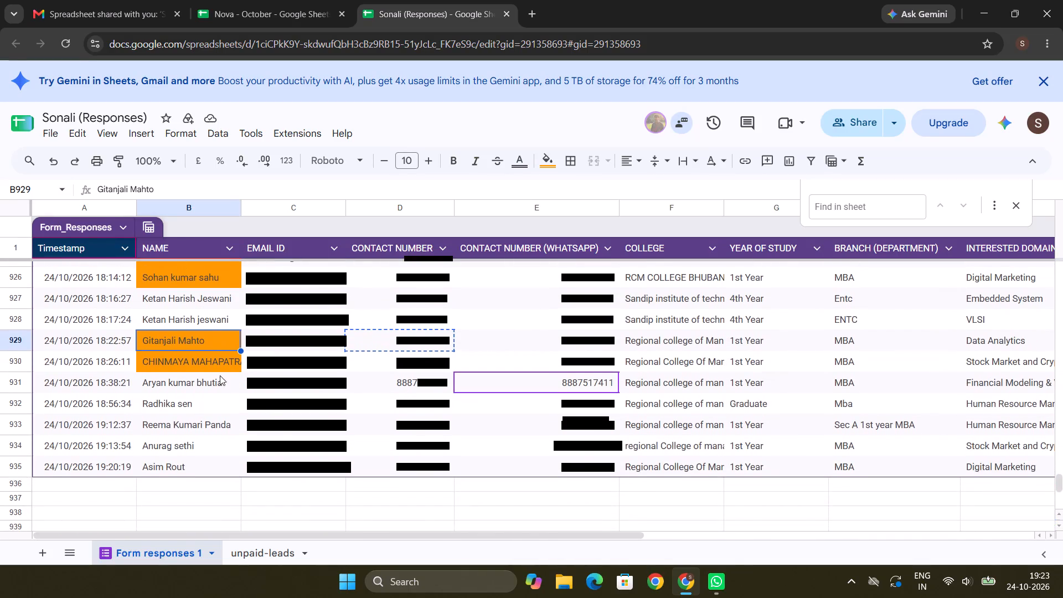
pyautogui.click(173, 341)
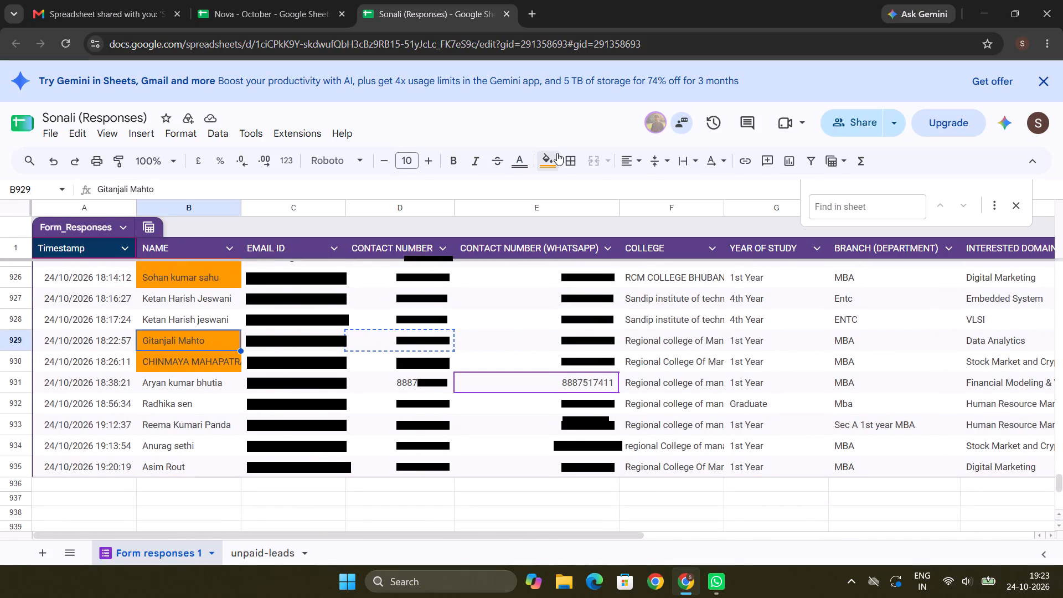
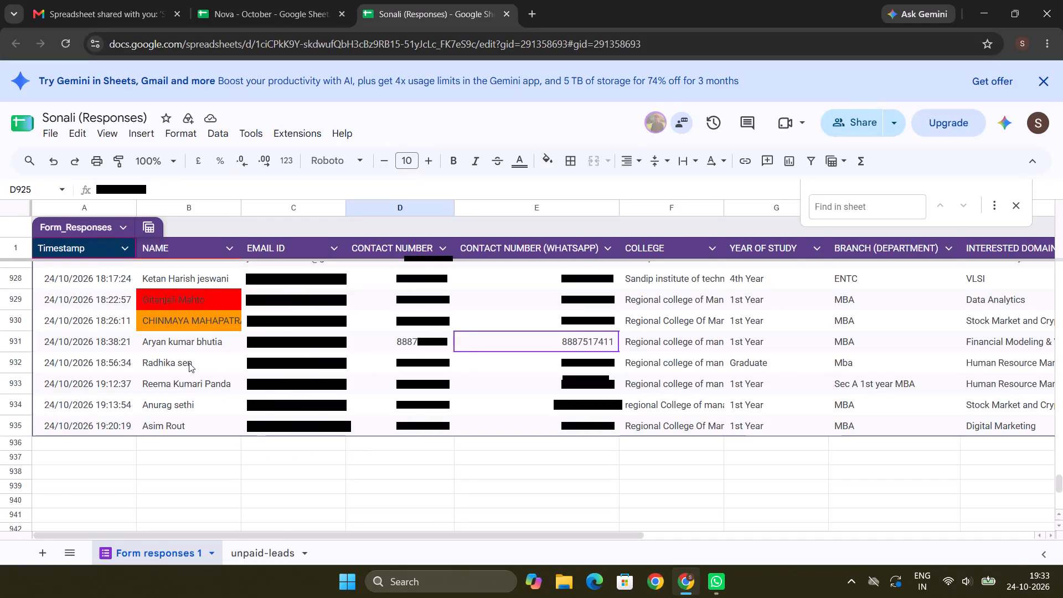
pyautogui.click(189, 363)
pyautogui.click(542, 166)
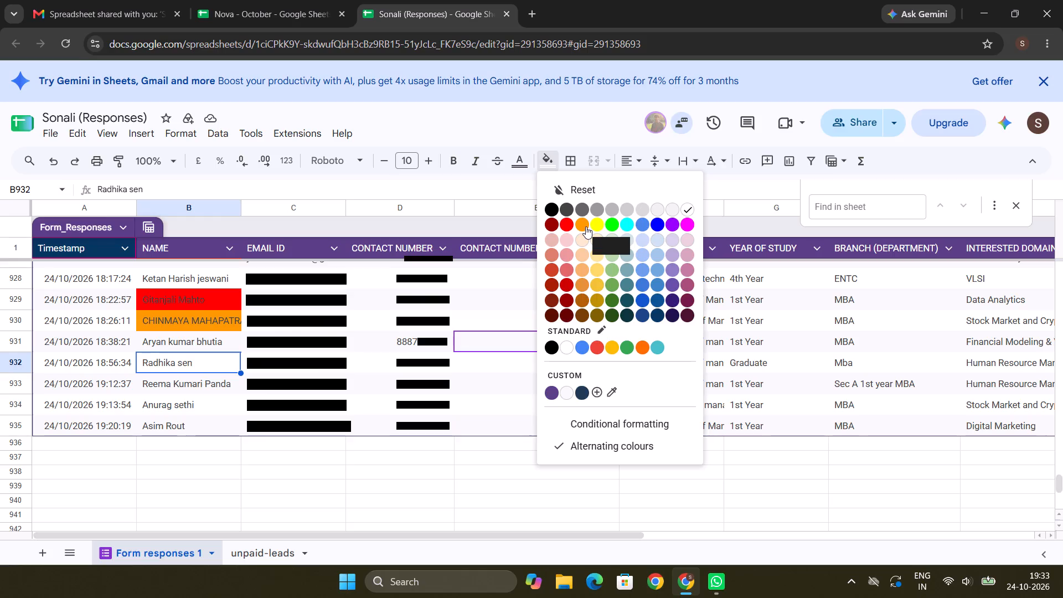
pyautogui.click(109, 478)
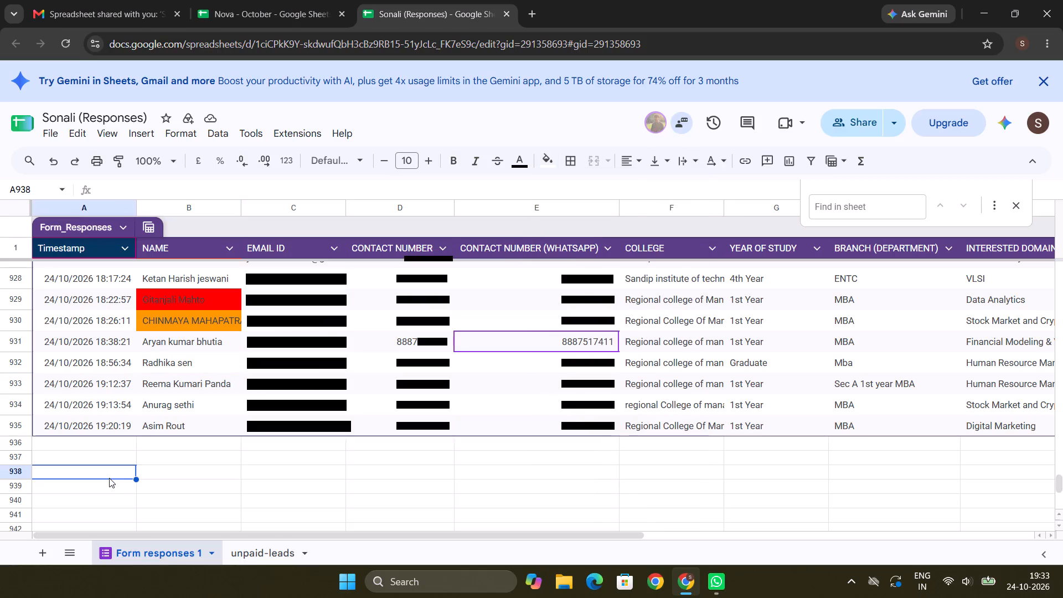
# Select the name cell of the lead in row 932 to change its fill colour.
pyautogui.click(153, 362)
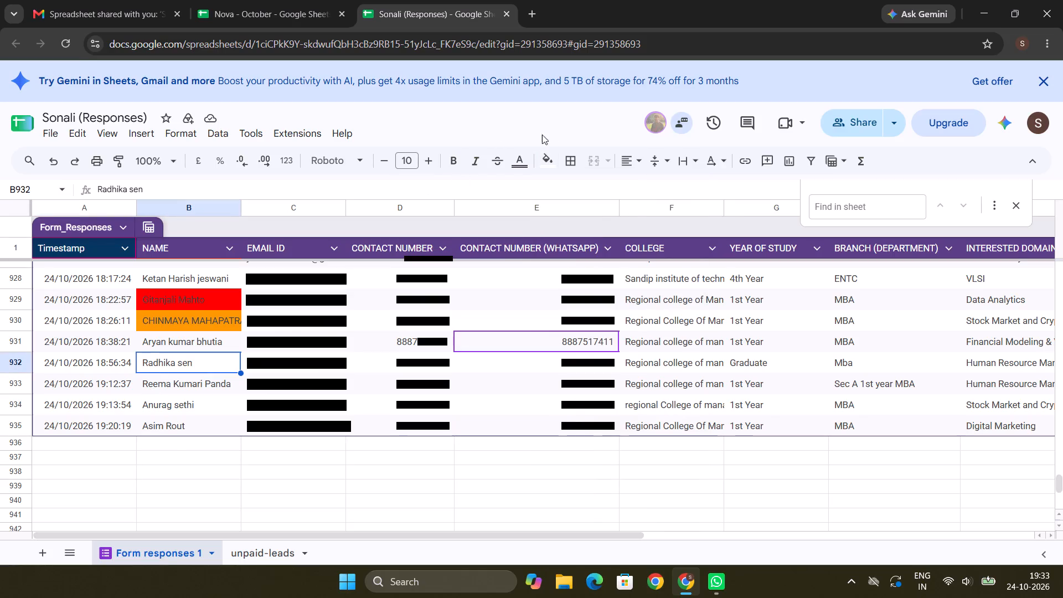
# Fill the lead's name cell in row 932 with orange.
pyautogui.click(550, 158)
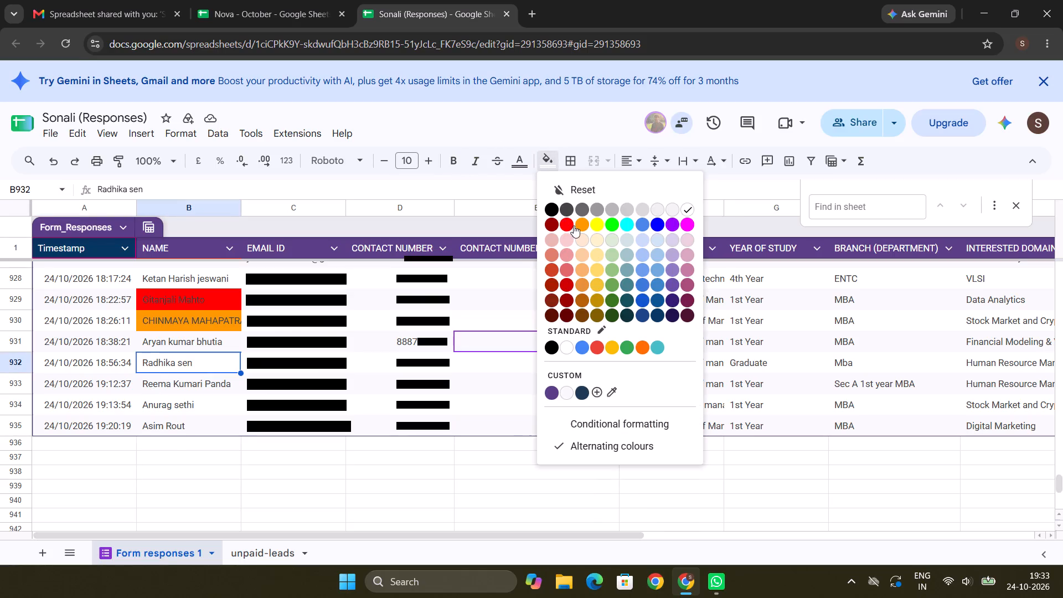
pyautogui.click(585, 225)
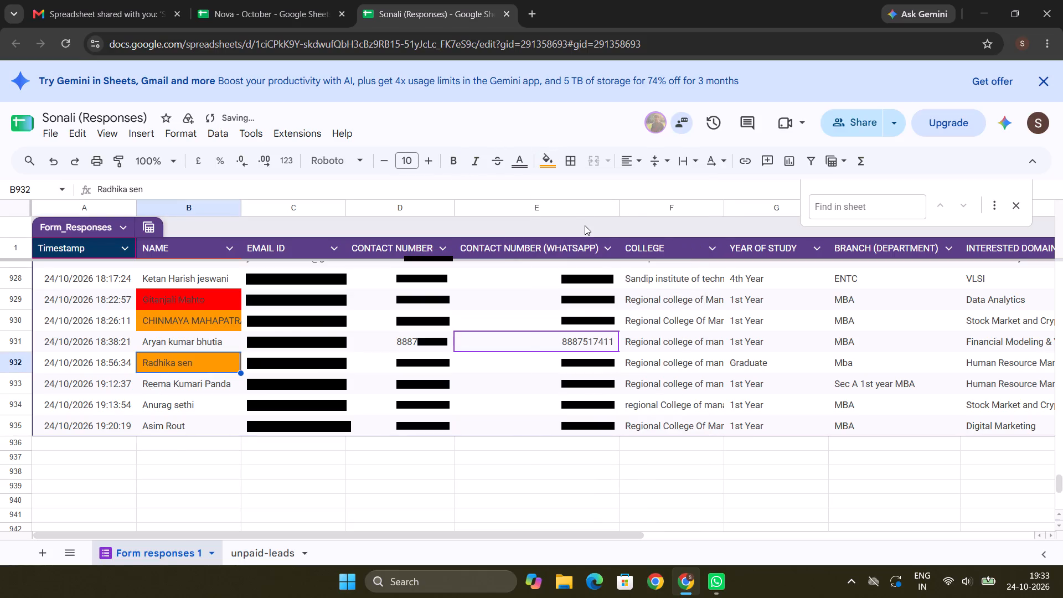
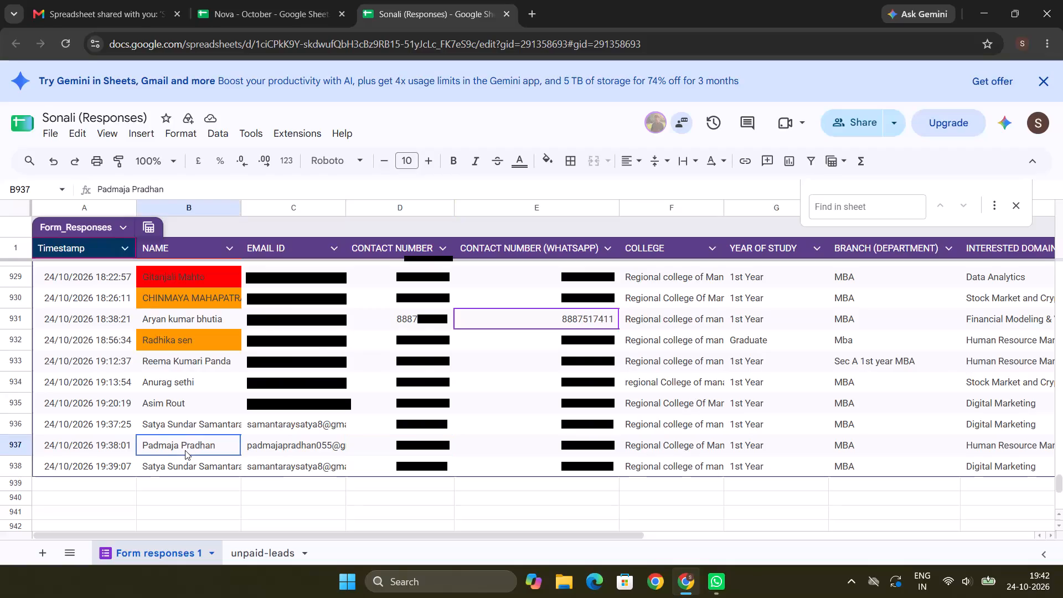
# Fill the lead's name cell in row 937 with orange.
pyautogui.click(546, 162)
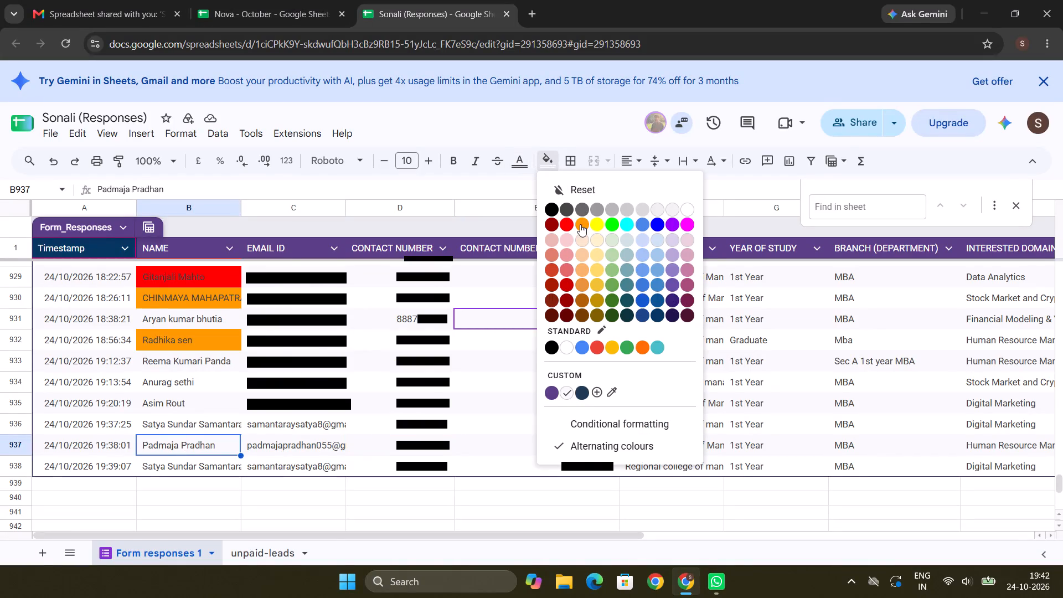
pyautogui.click(580, 224)
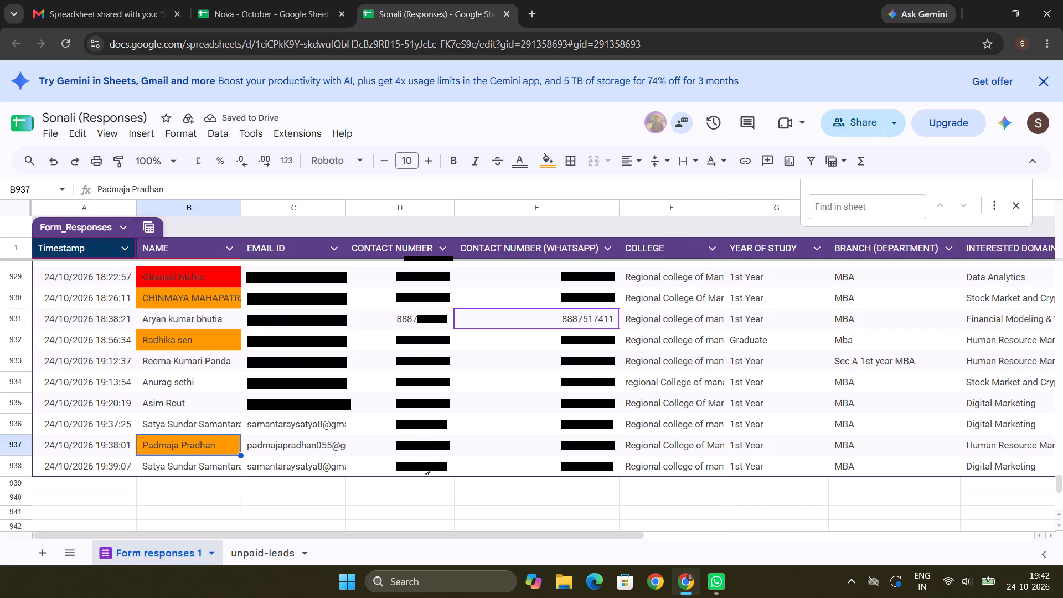
# Select the contact number cell of the lead in row 937.
pyautogui.click(418, 446)
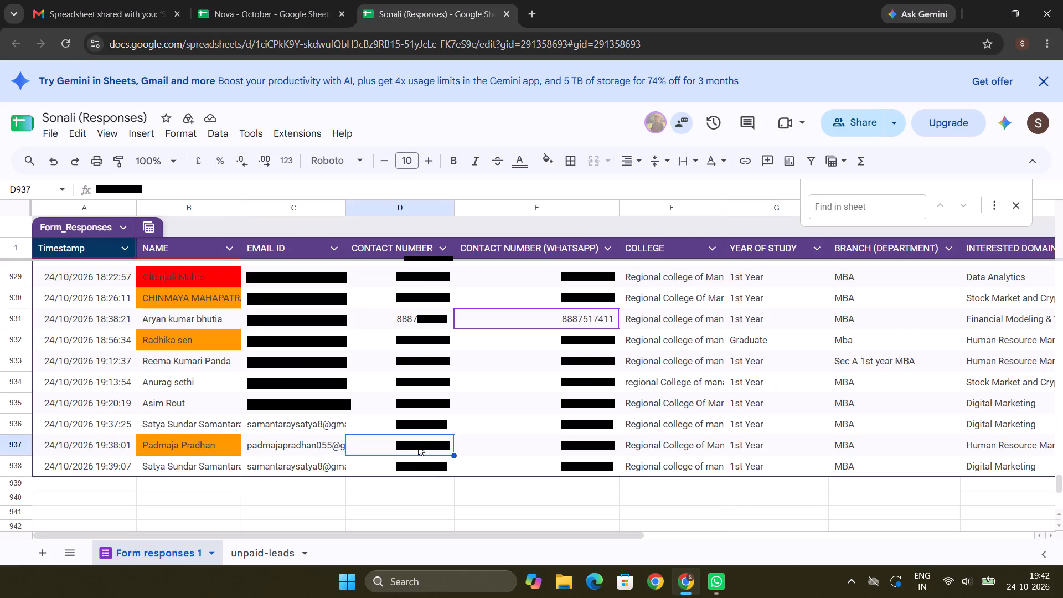